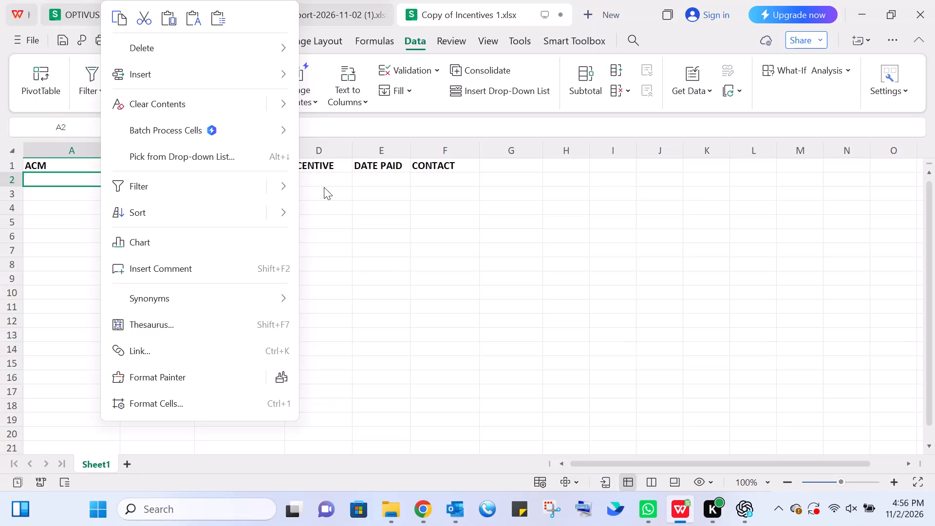
Enter the first person's name in the ACM column, cell A2.
left_click(59, 179)
left_click(57, 182)
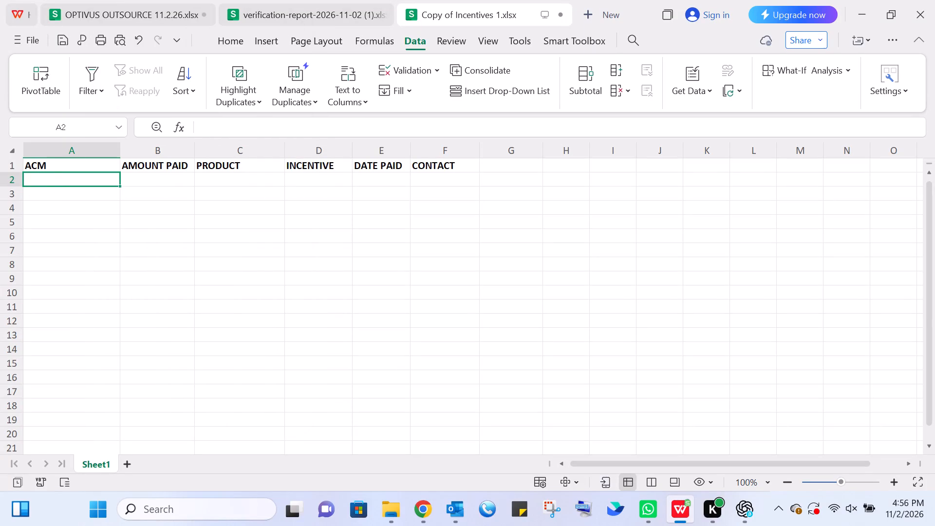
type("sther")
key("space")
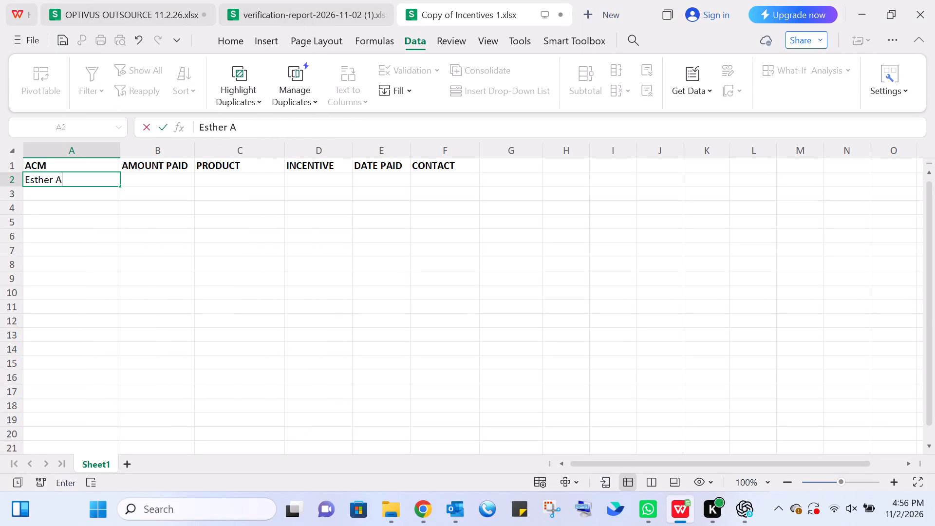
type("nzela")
Enter 47,227.52 as the amount paid in row 2.
left_click(152, 171)
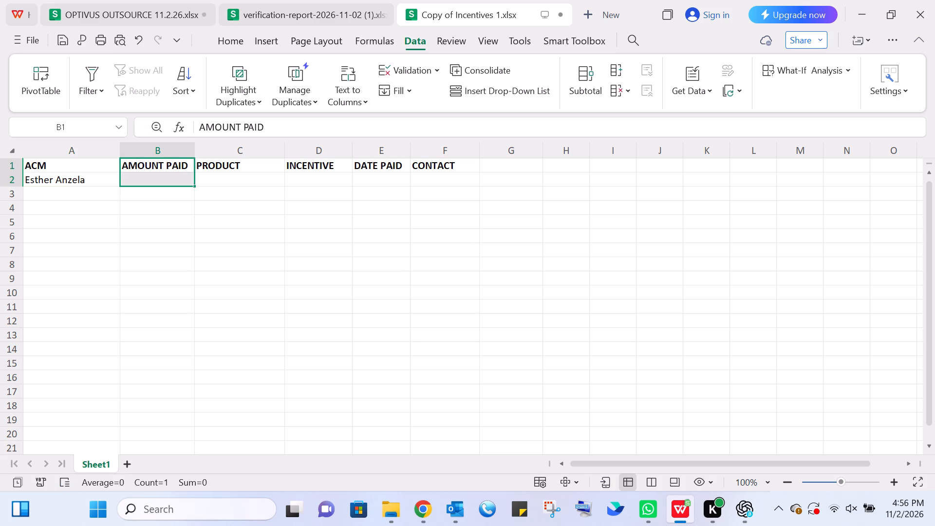
left_click(161, 180)
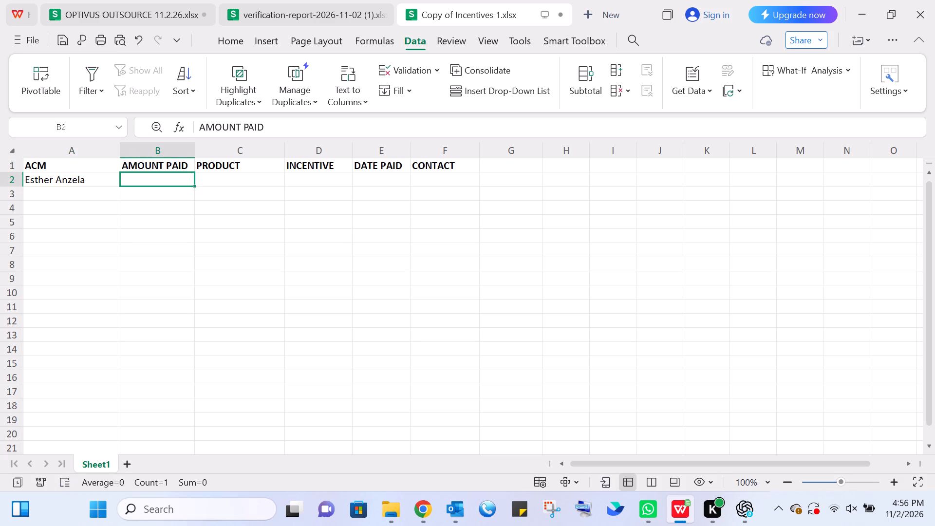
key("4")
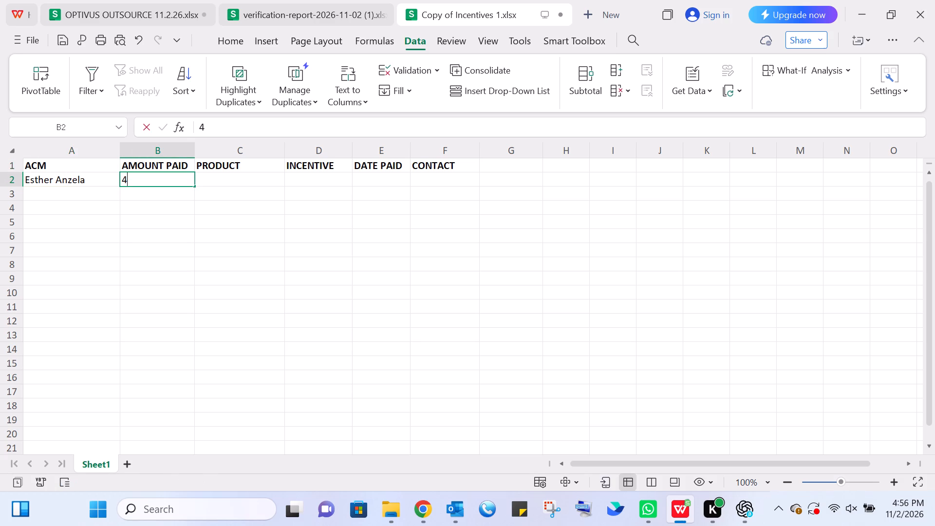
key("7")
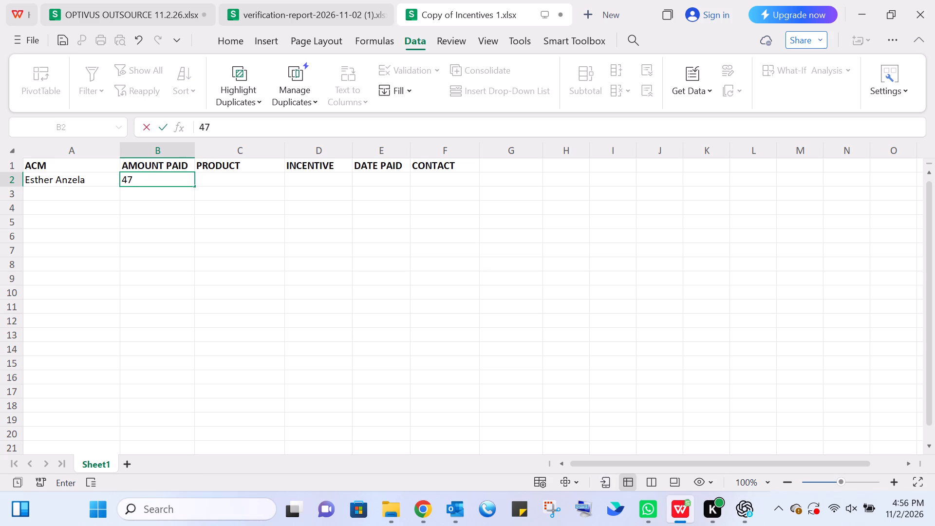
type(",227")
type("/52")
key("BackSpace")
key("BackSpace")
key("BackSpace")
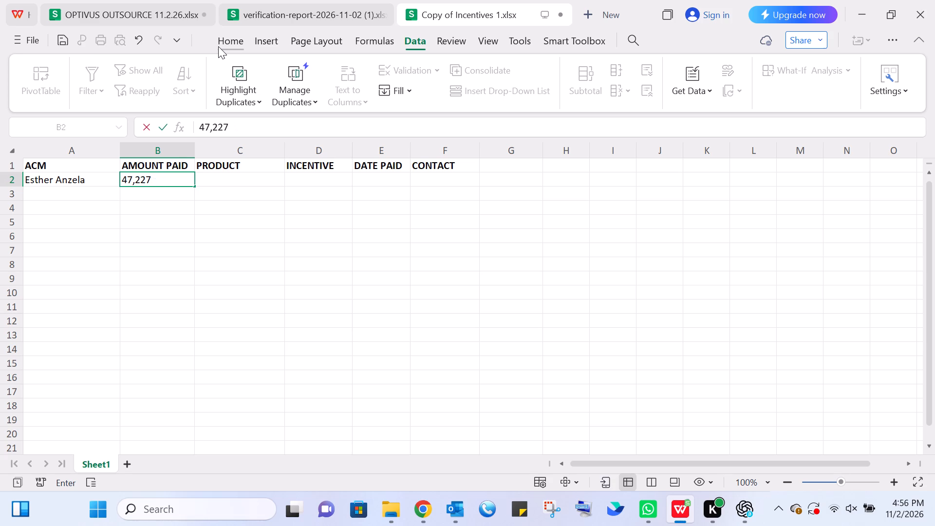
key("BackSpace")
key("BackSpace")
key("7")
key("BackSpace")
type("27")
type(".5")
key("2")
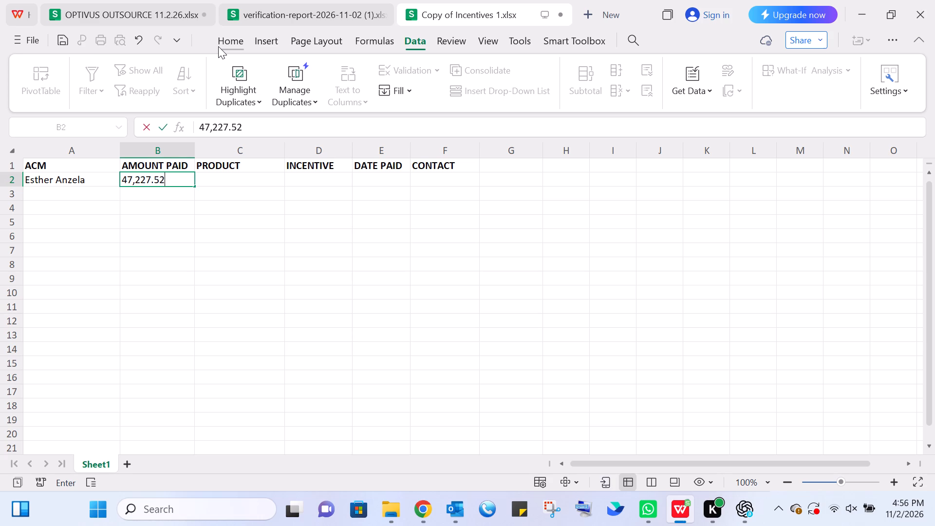
Fill in row 2 with the product Faulu Digi and an incentive of 100.
left_click(237, 179)
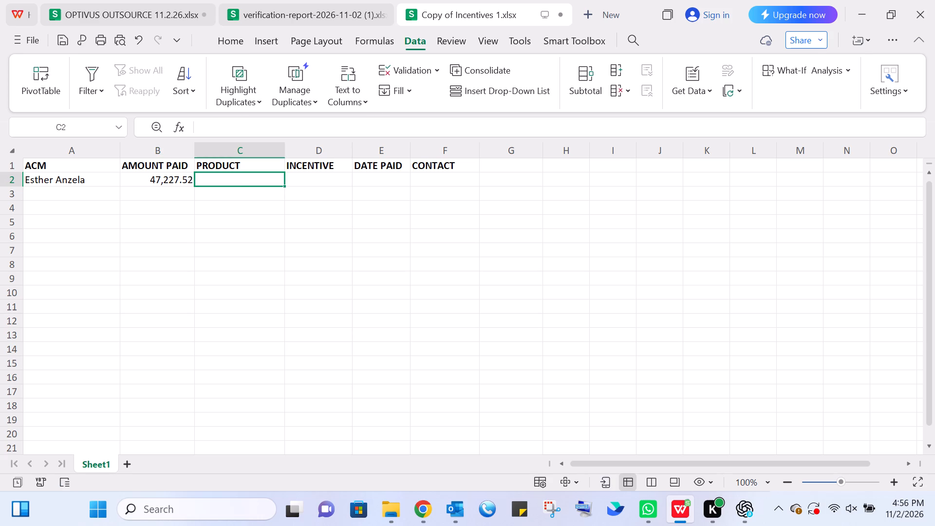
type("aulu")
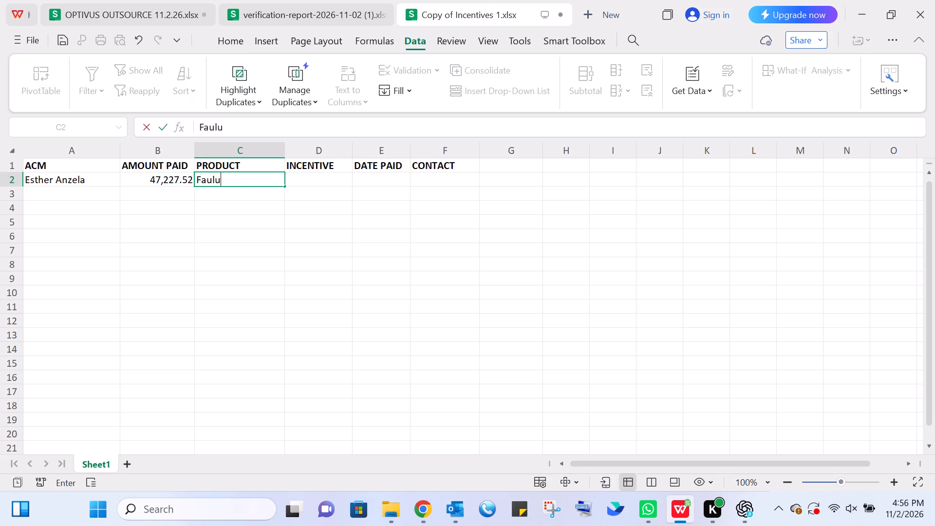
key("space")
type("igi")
left_click(327, 180)
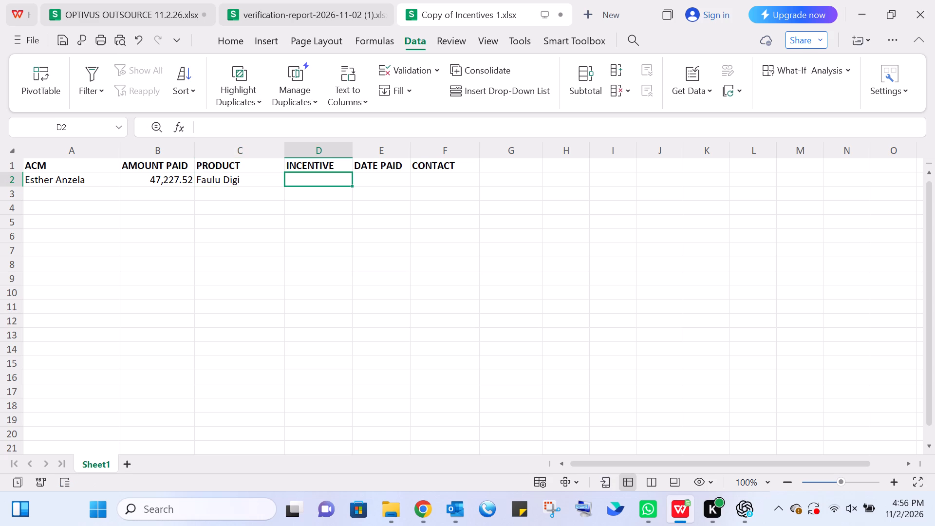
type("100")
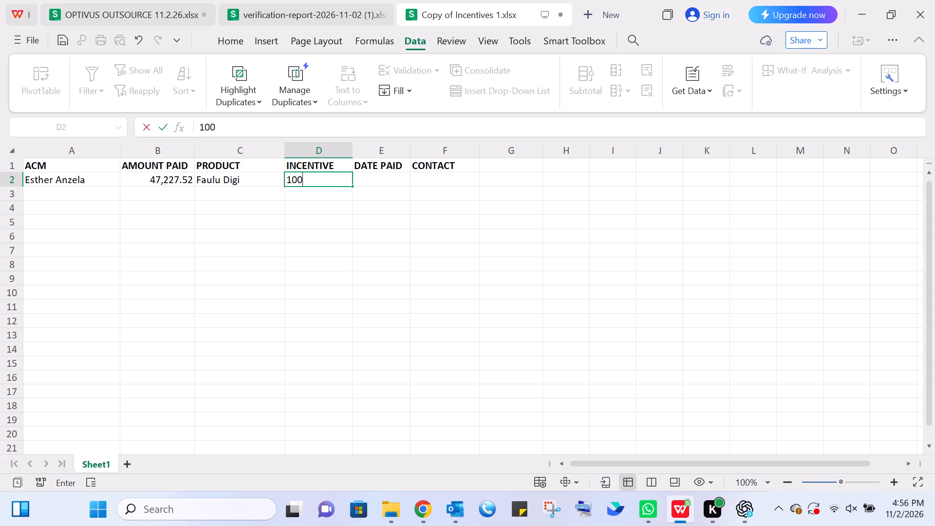
Enter 2.11.2026 as the date paid in row 2.
left_click(387, 182)
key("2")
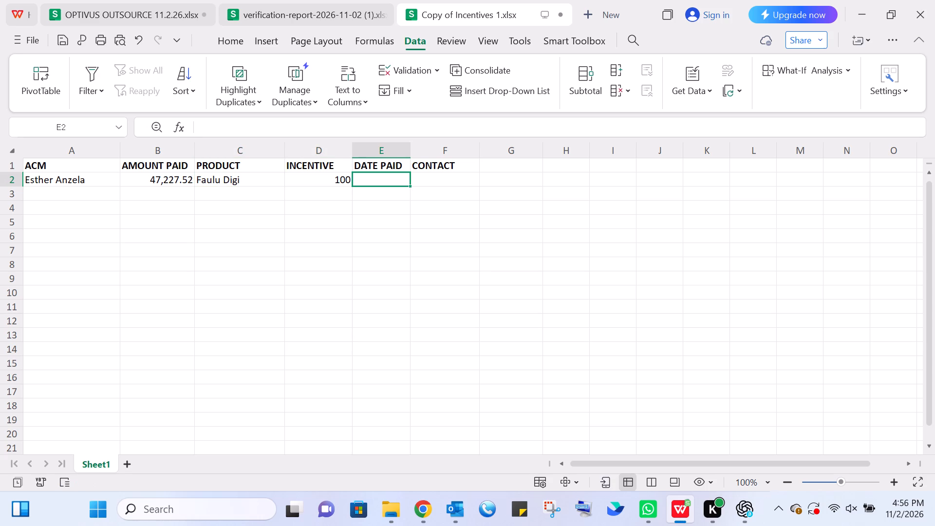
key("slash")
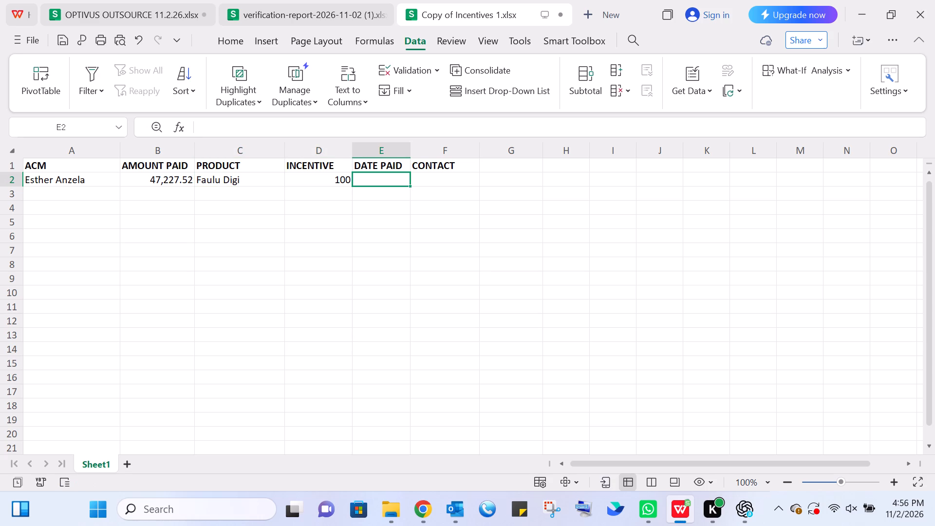
left_click(387, 182)
left_click(383, 177)
left_click(385, 191)
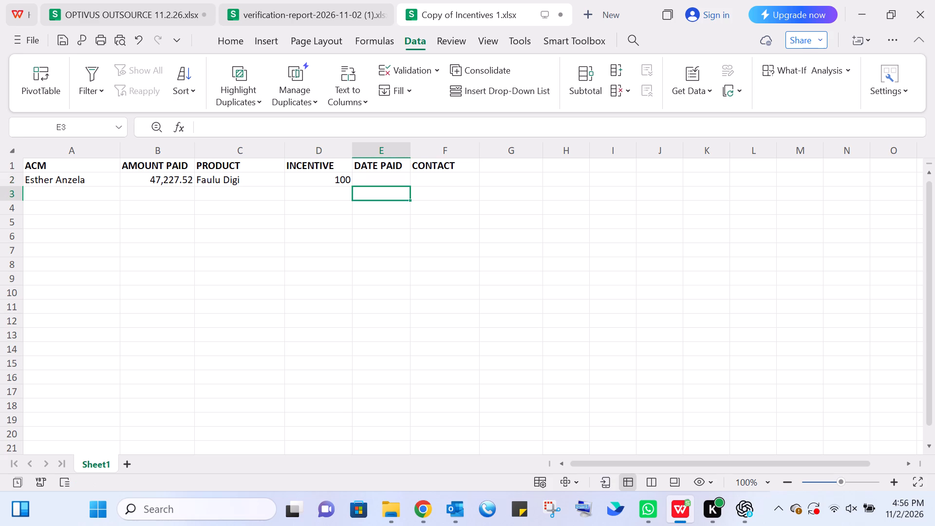
left_click(386, 180)
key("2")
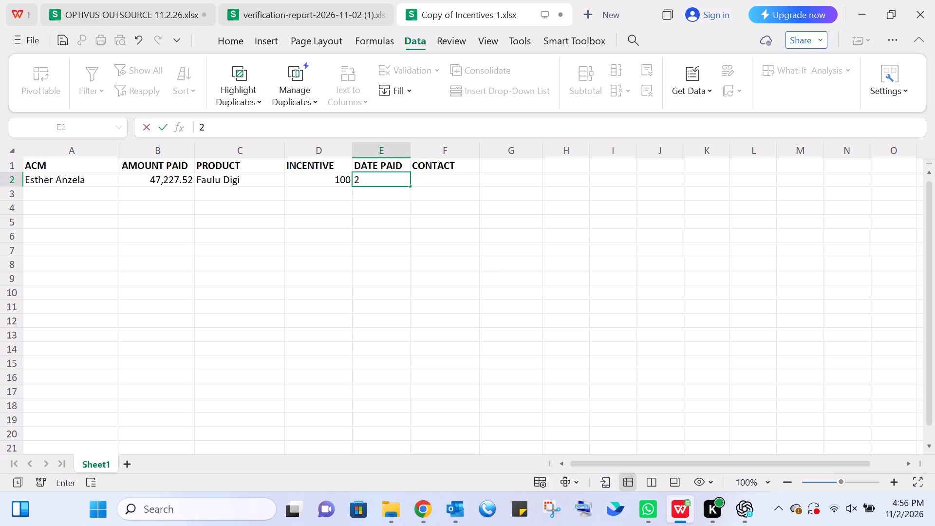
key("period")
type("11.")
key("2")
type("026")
left_click(453, 176)
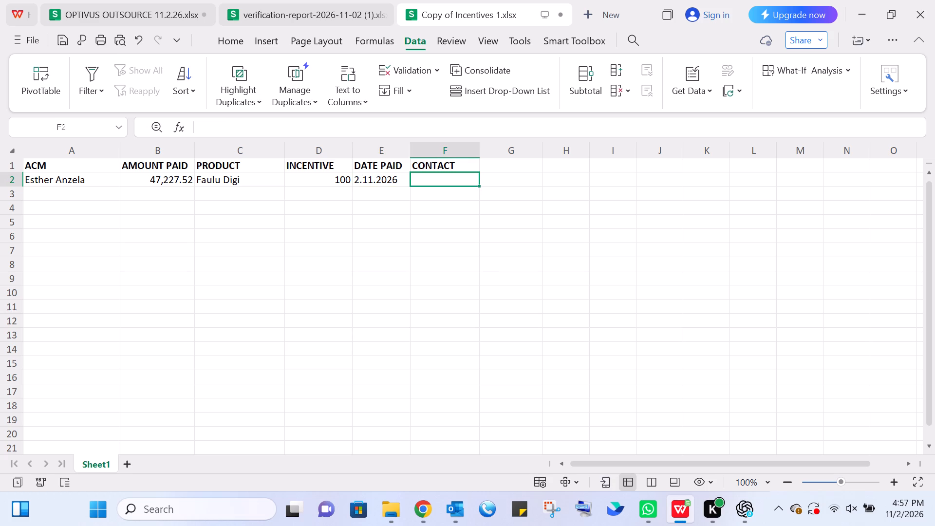
Enter the second person's name in the ACM column, cell A3.
left_click(54, 194)
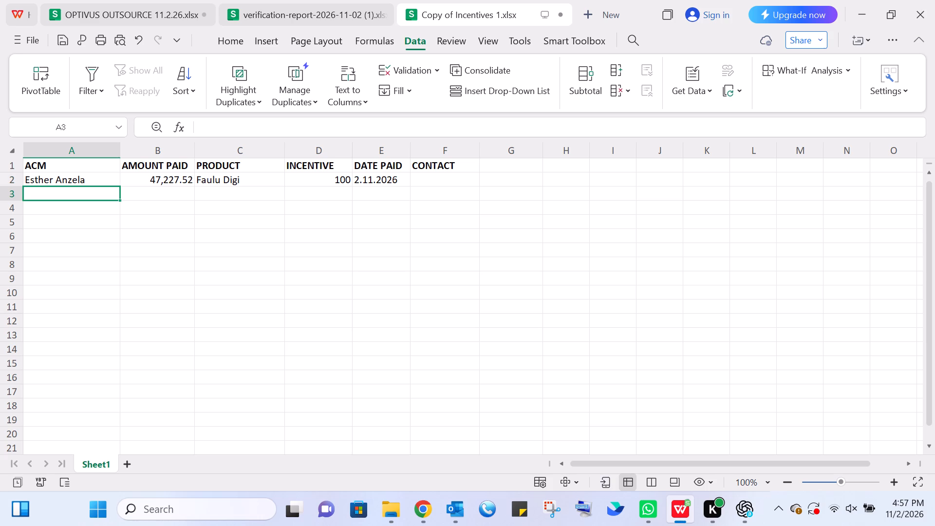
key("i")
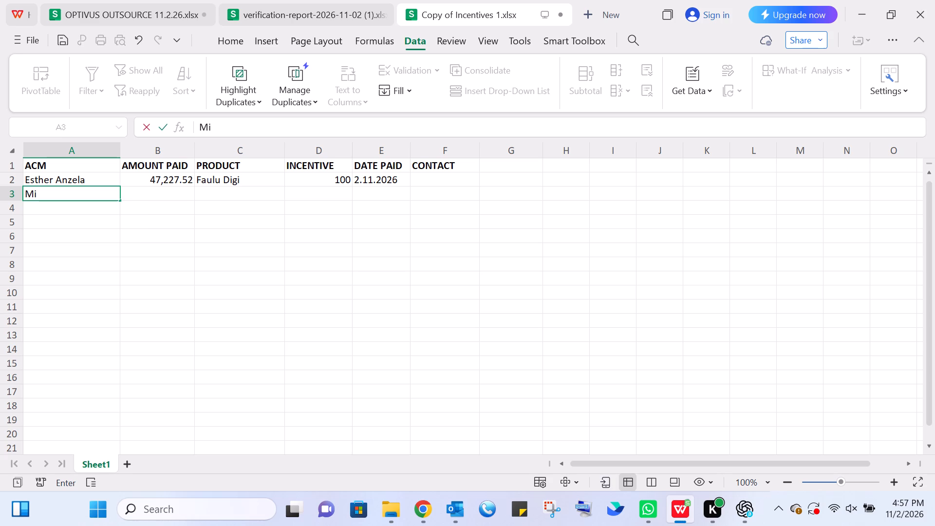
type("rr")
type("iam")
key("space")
Fill in row 3 with 36,000 as the amount paid and Faulu Digi as the product.
left_click(137, 196)
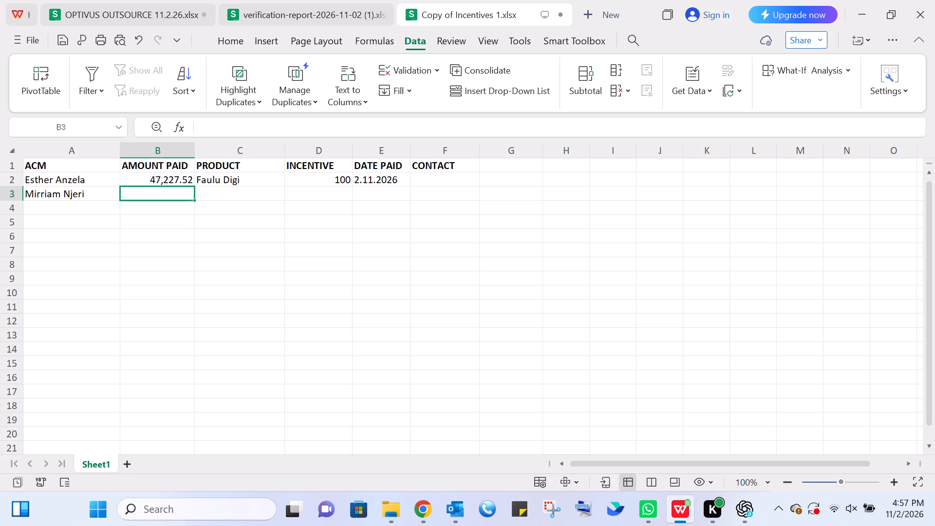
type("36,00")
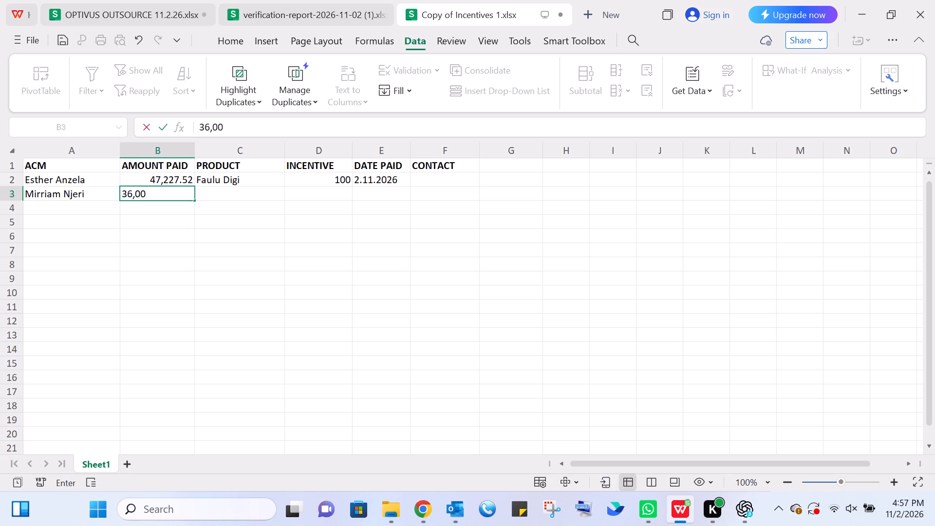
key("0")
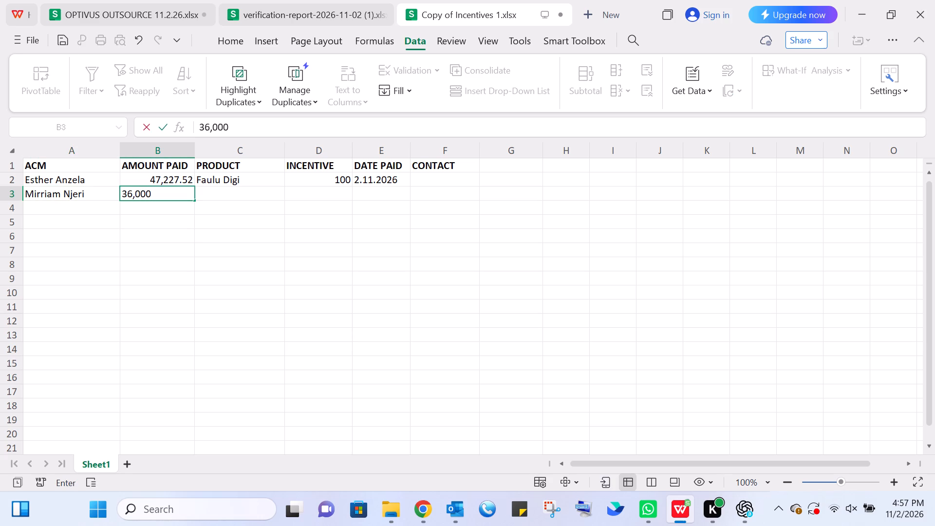
left_click(217, 198)
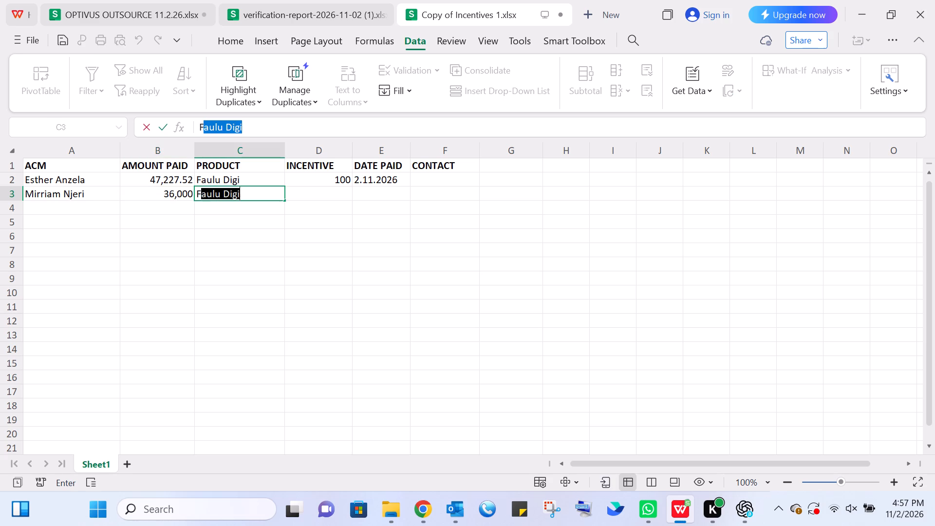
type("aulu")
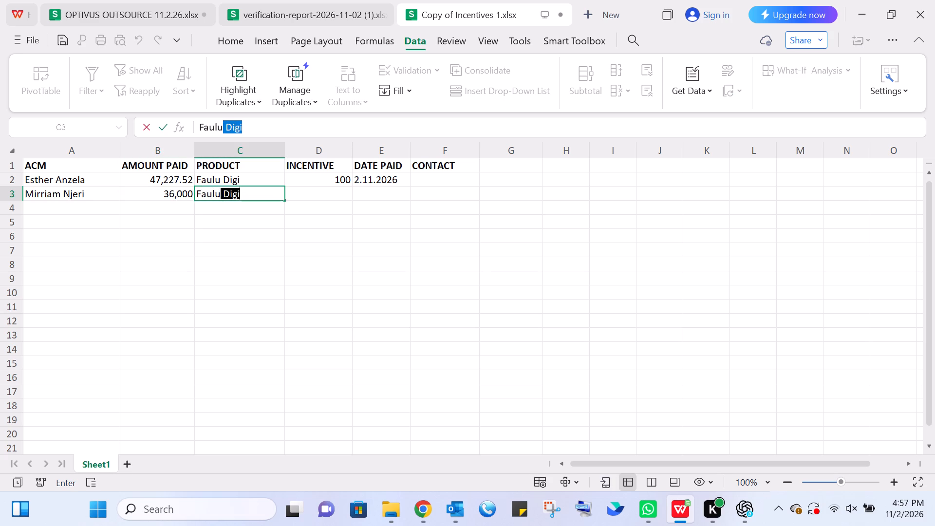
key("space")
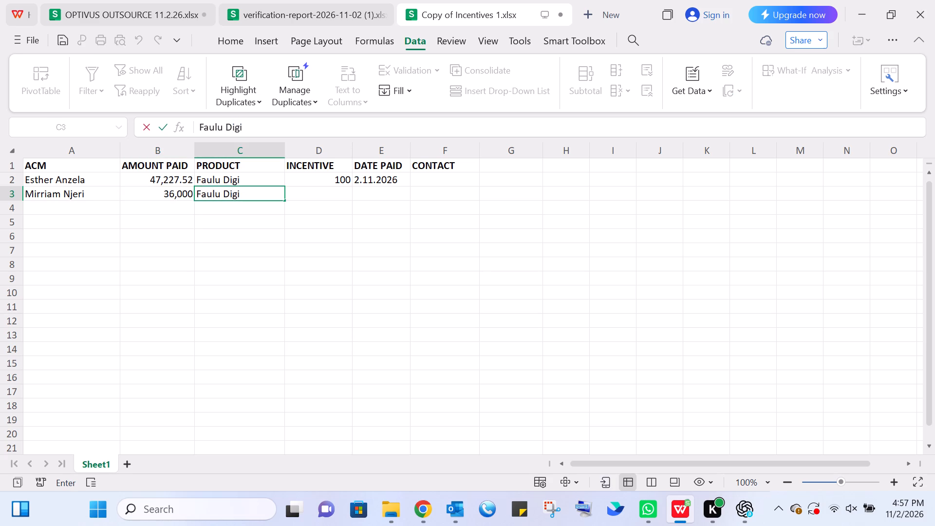
left_click(341, 194)
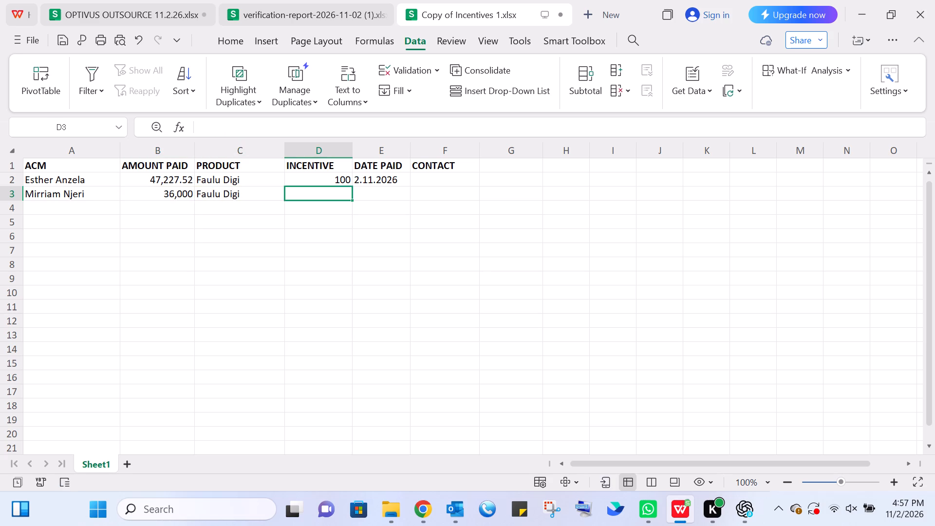
Enter 100 as the incentive in row 3.
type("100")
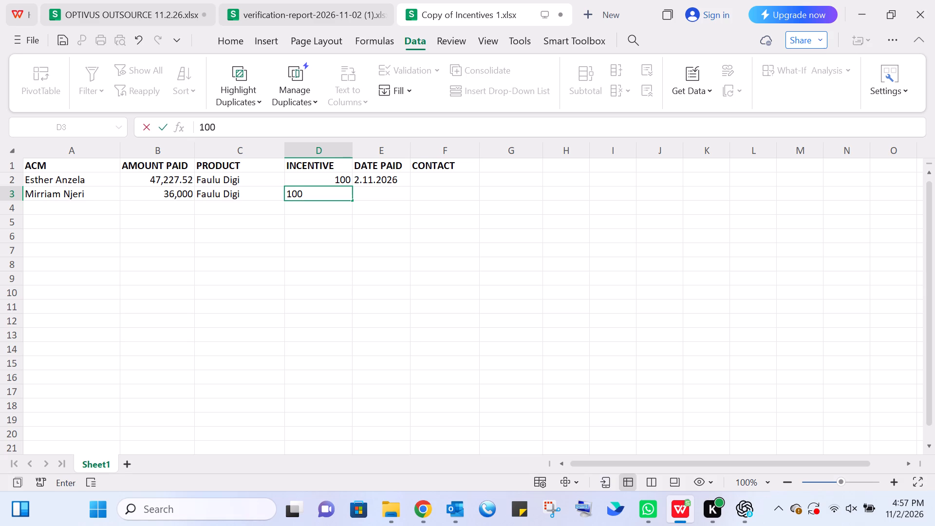
left_click(383, 197)
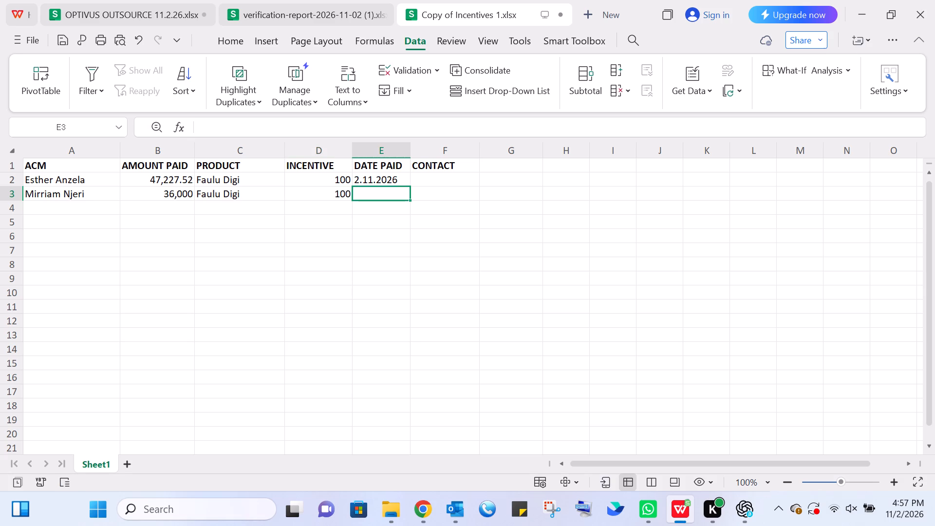
Fill row 4 with the same ACM name as row 3, amount paid 50,000, product Faulu Digi and incentive 100.
left_click(75, 206)
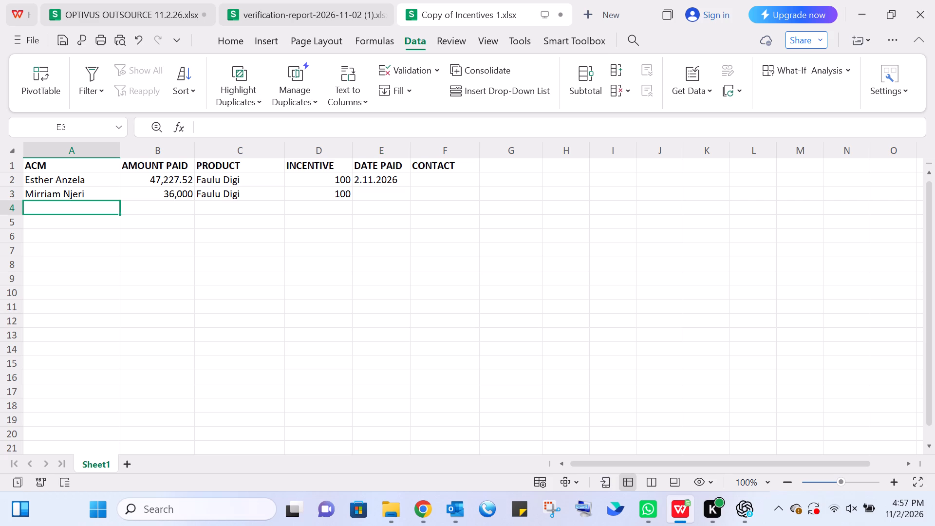
left_click(164, 194)
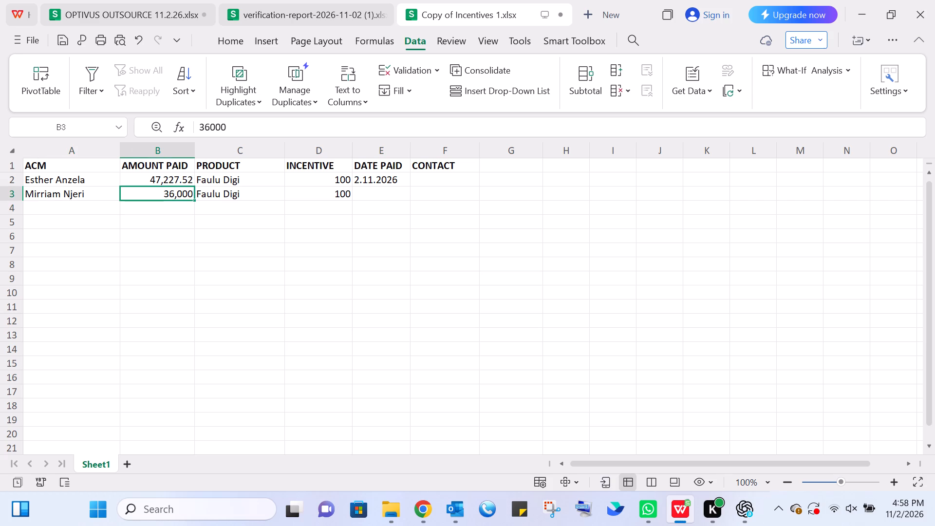
left_click(76, 209)
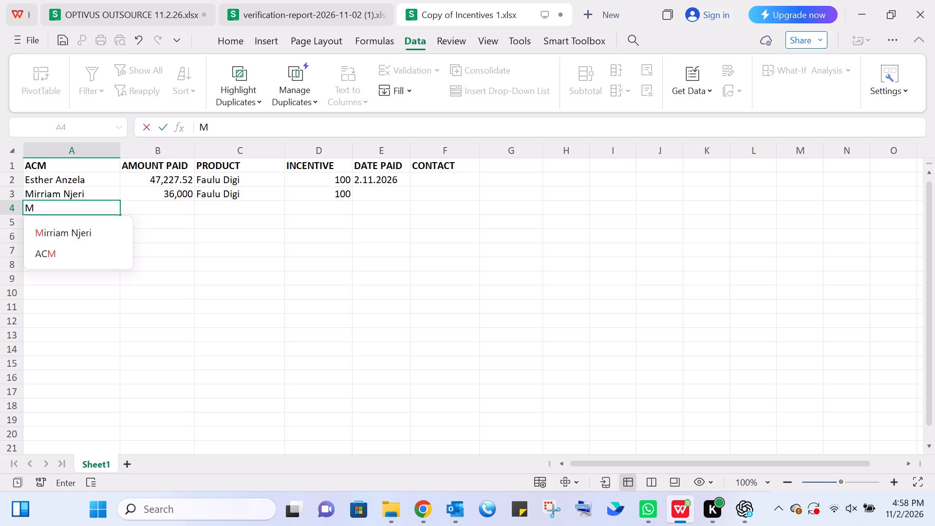
left_click(66, 233)
left_click(171, 205)
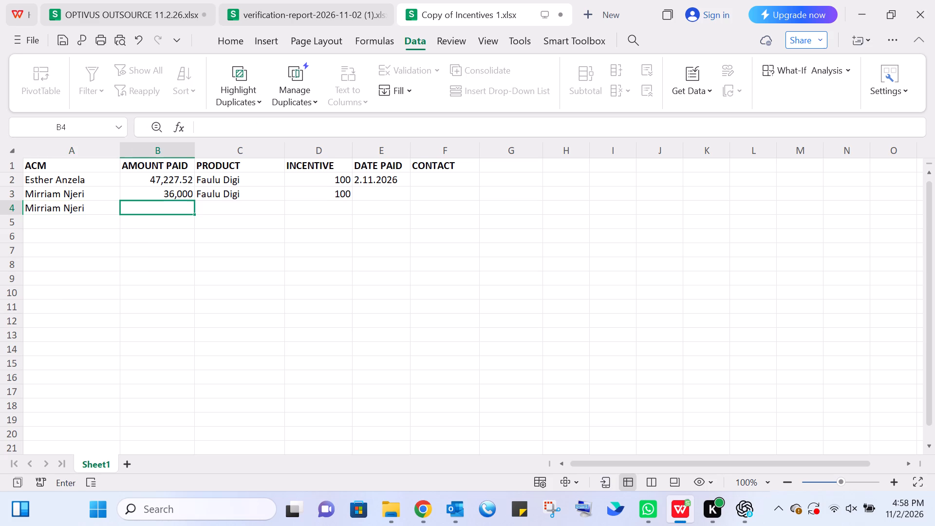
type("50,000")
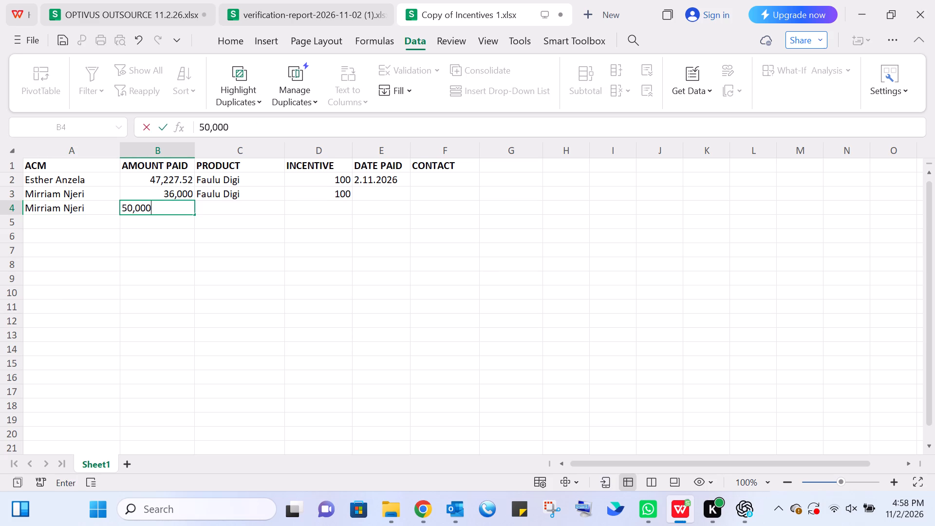
left_click(211, 209)
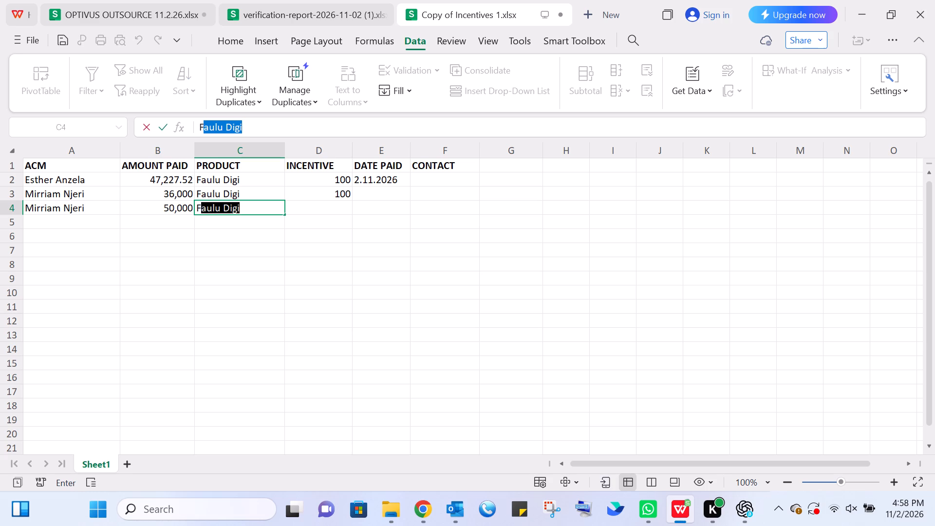
left_click(344, 216)
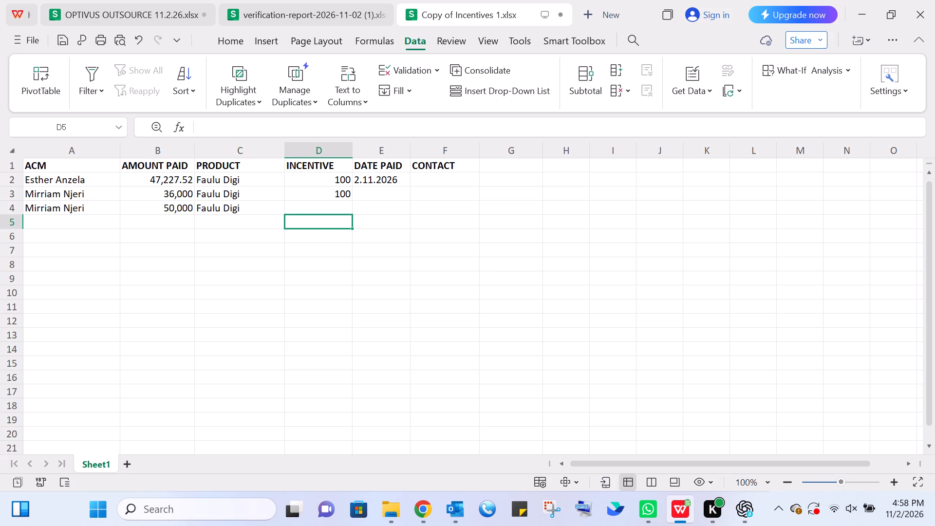
left_click(348, 204)
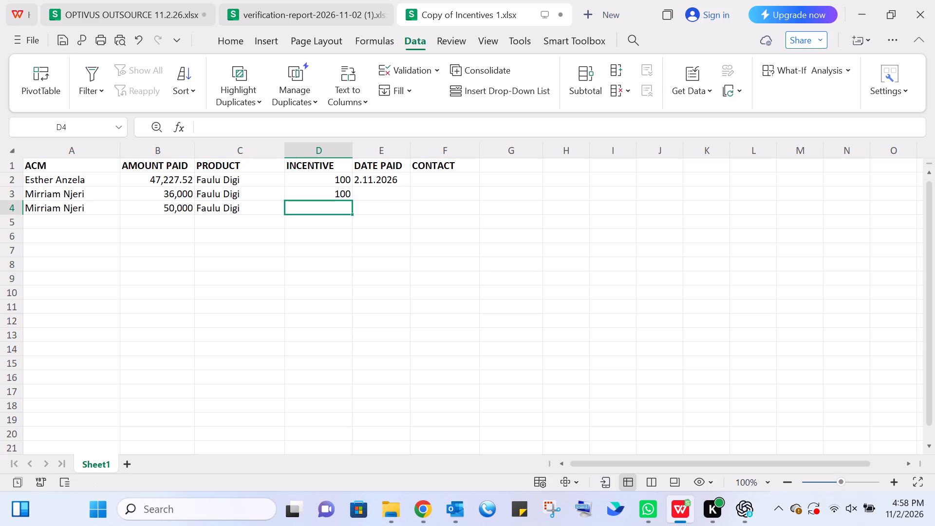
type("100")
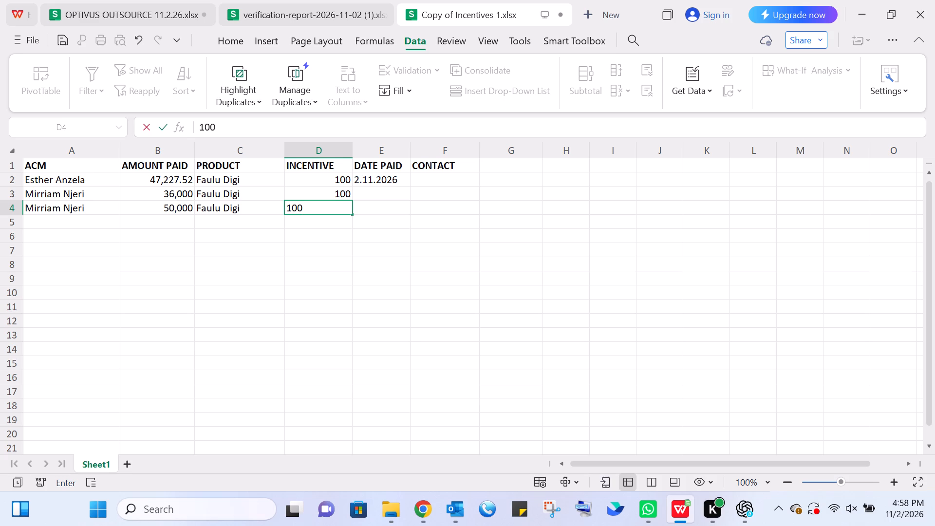
Fill row 5 with the same ACM name as row 4, amount paid 40,000, product Faulu Digi and incentive 100.
left_click(50, 222)
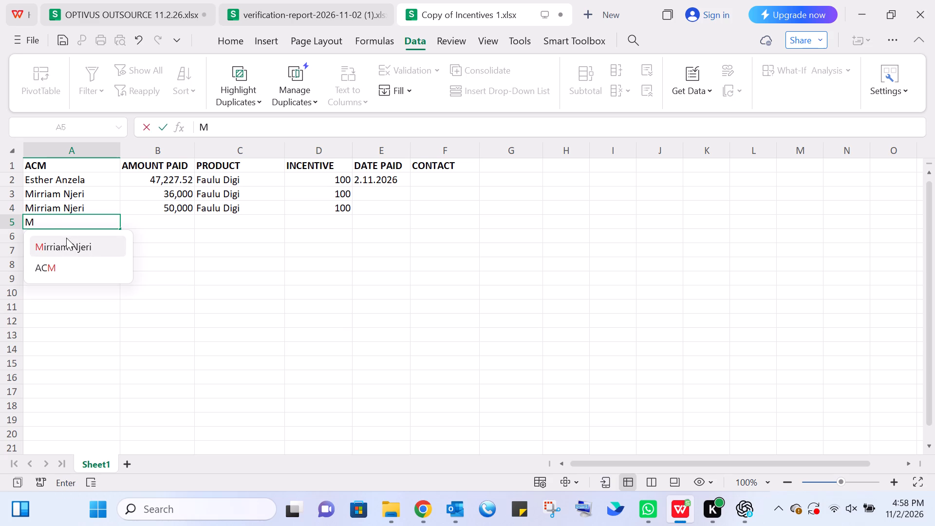
left_click(71, 251)
left_click(187, 223)
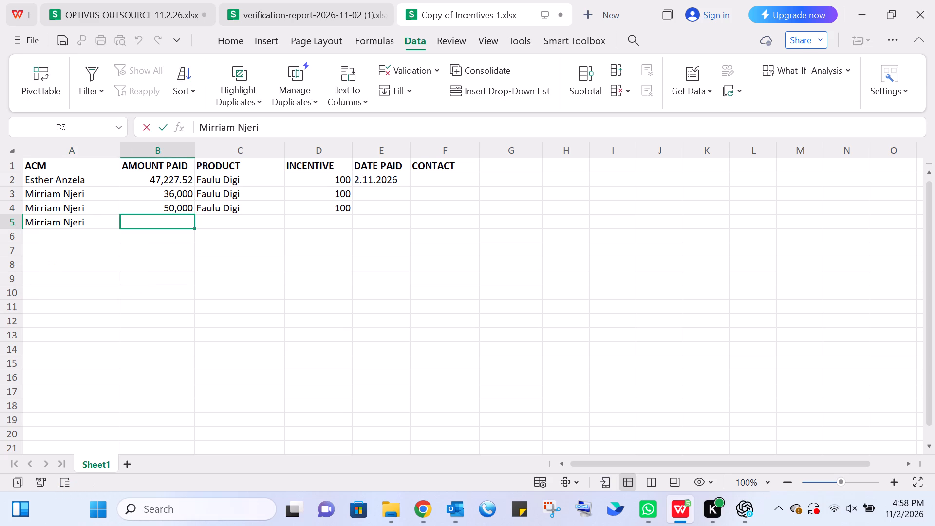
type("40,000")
left_click(228, 223)
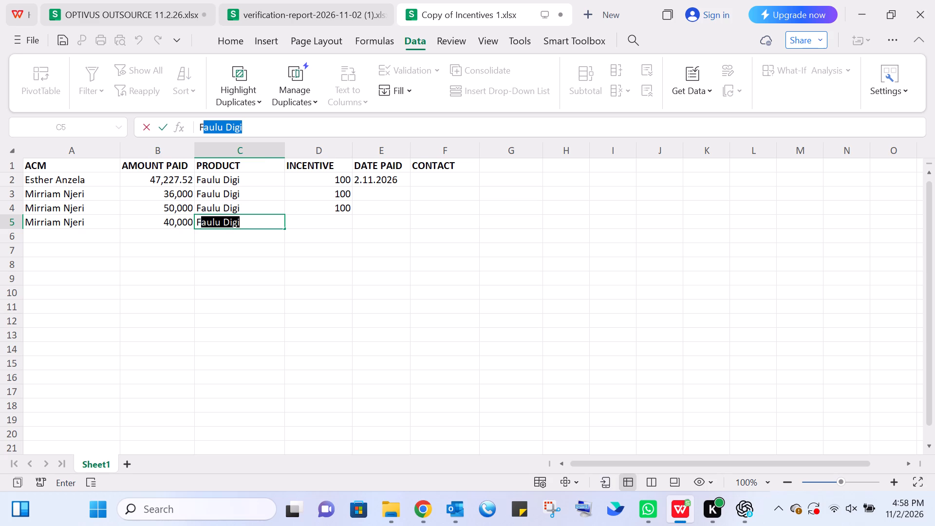
left_click(299, 230)
left_click(301, 224)
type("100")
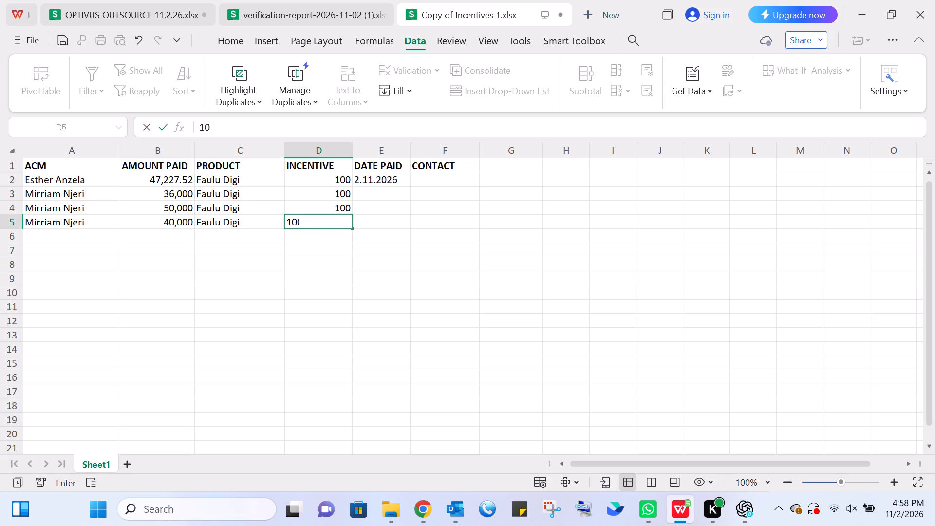
Fill the date 2.11.2026 from E2 down through E6 as copied cells rather than a series.
left_click(371, 177)
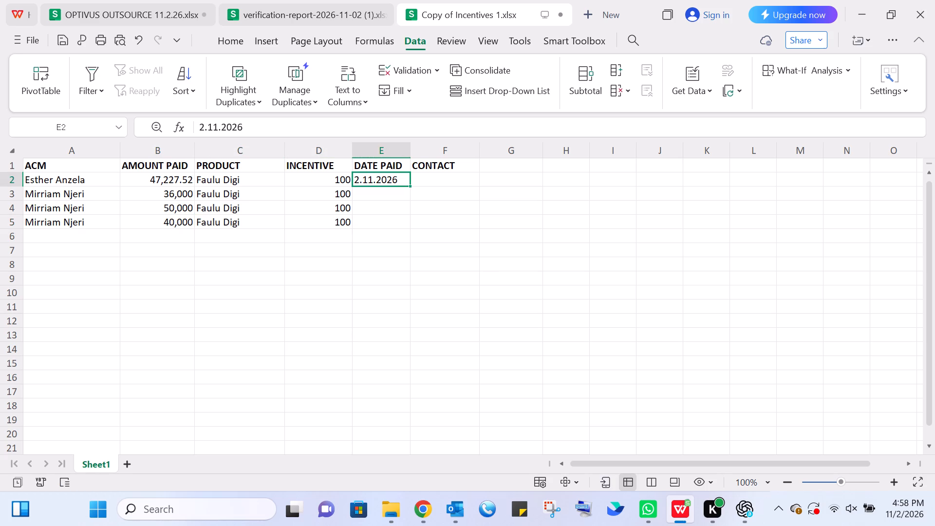
left_click_drag(409, 187, 406, 229)
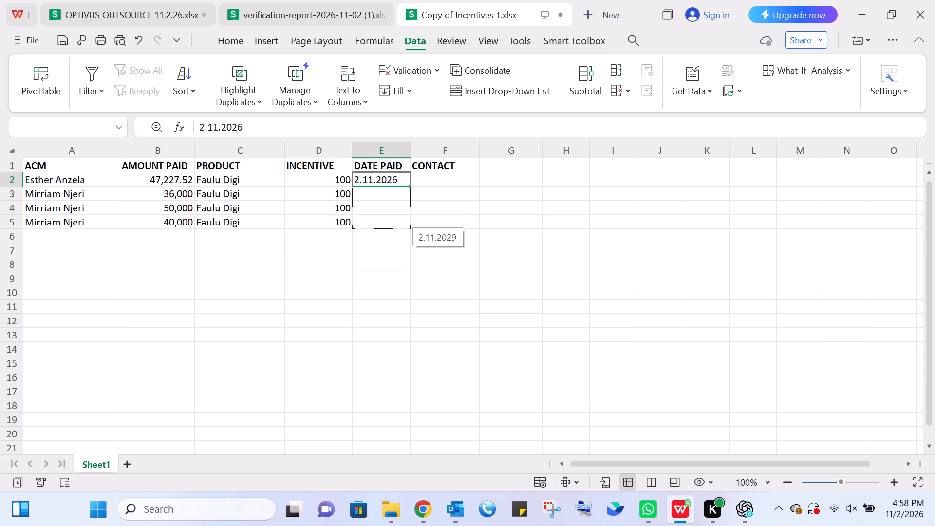
left_click_drag(406, 229, 408, 240)
left_click(420, 253)
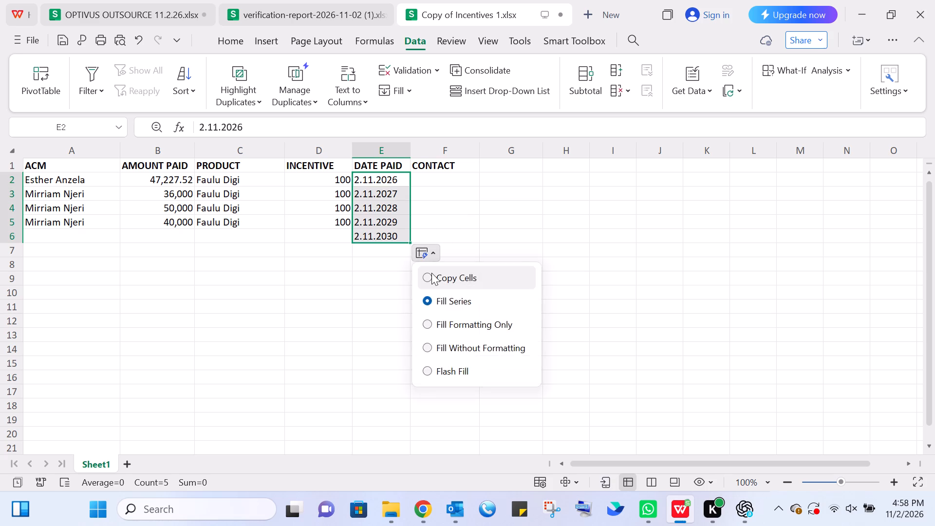
left_click(431, 273)
Enter the third person's name in the ACM column of row 6, with 39,992.25 as the amount paid.
left_click(94, 238)
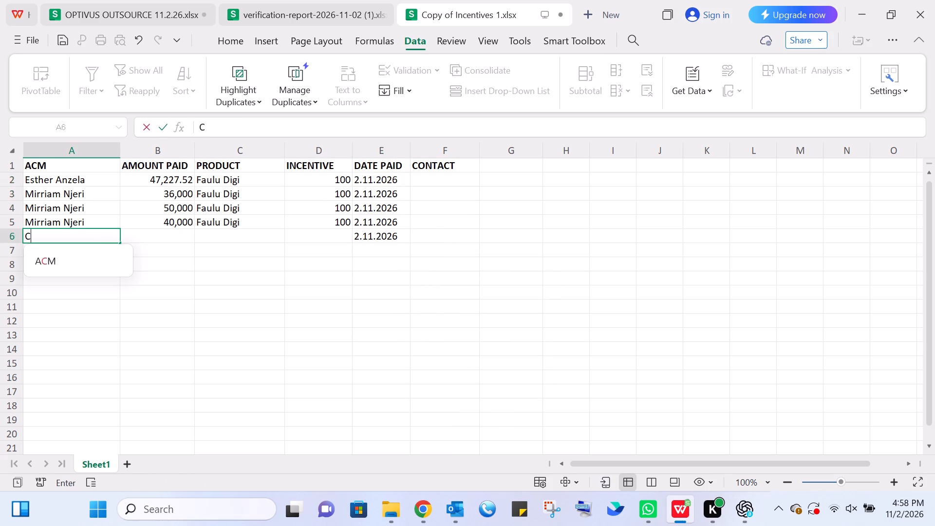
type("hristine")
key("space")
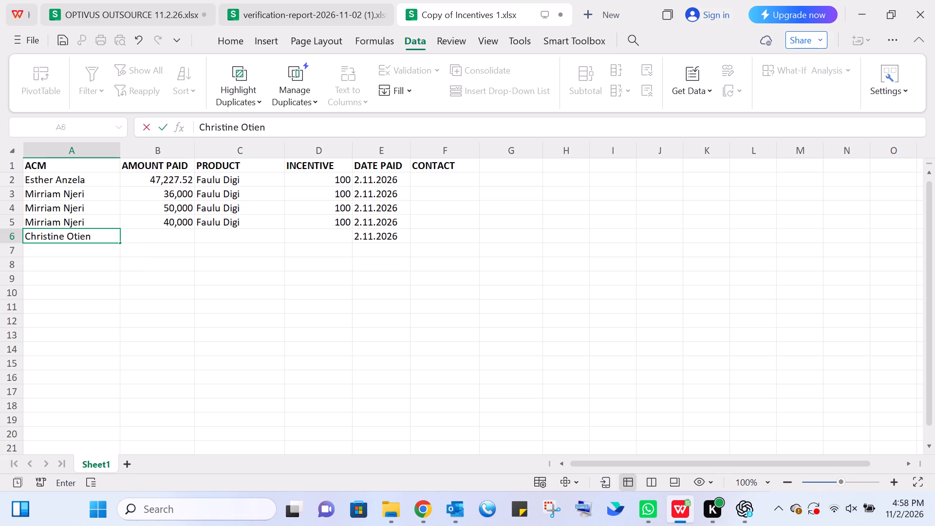
left_click(154, 236)
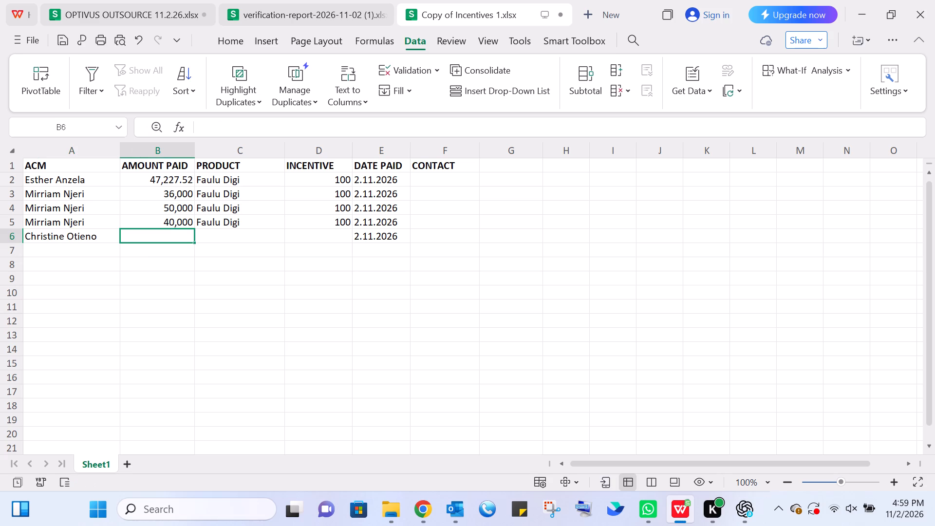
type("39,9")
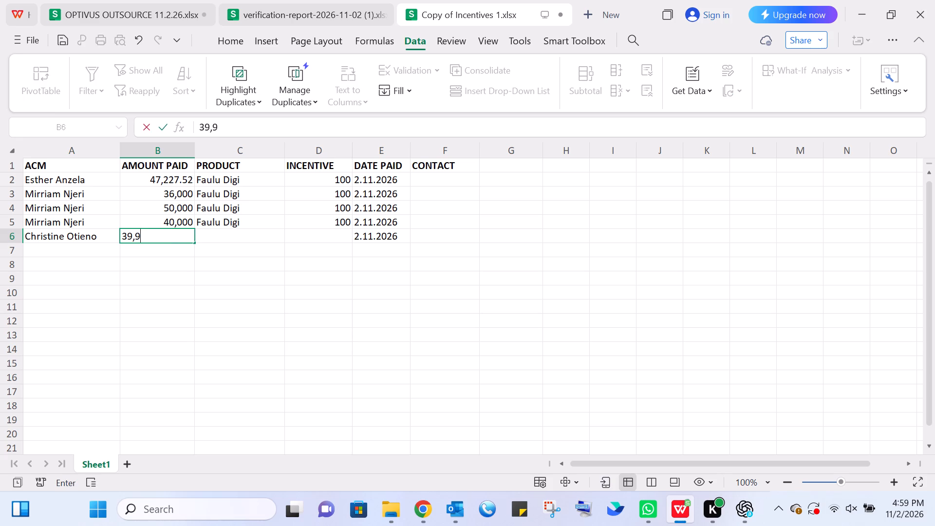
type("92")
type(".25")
Complete row 6 with the product Faulu Digi and an incentive of 100.
left_click(222, 238)
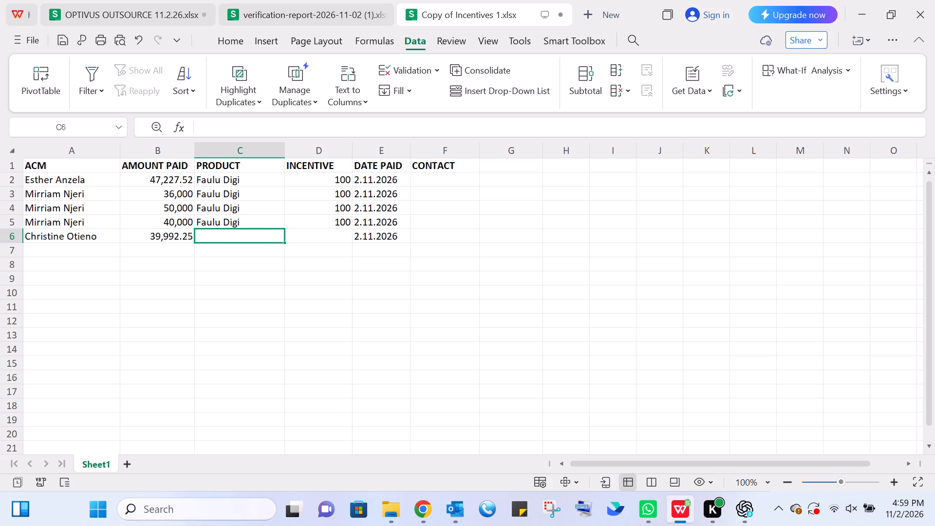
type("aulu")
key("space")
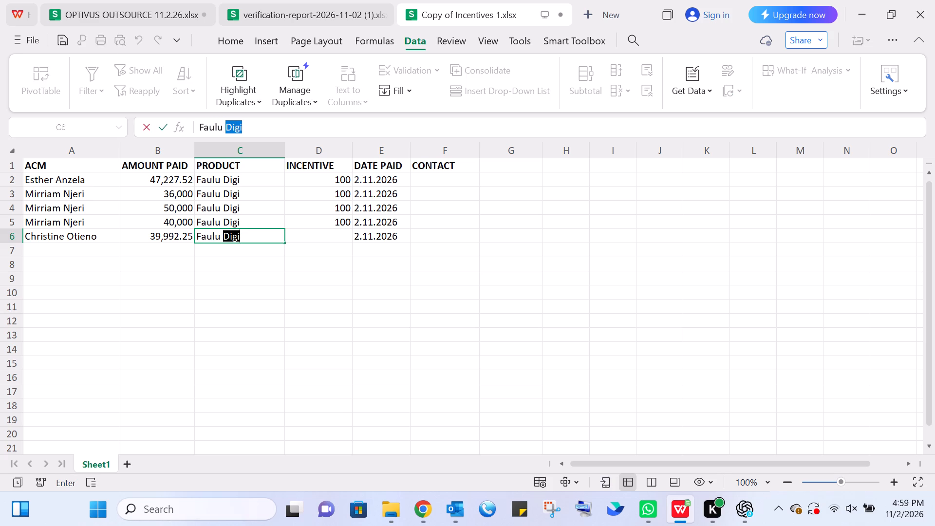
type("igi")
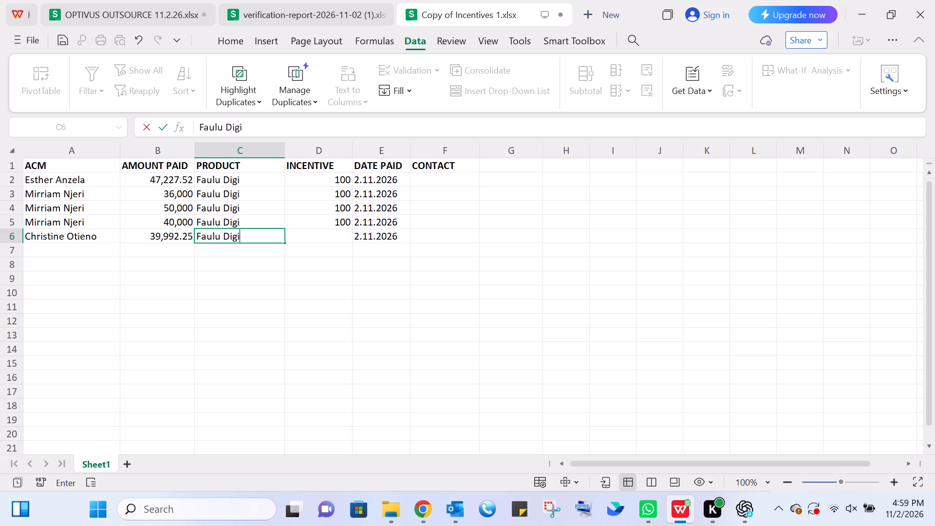
left_click(337, 237)
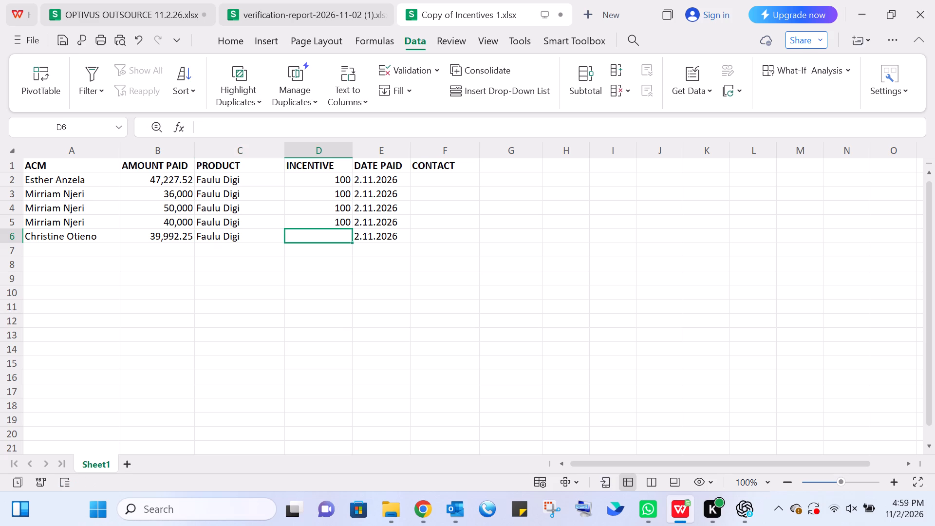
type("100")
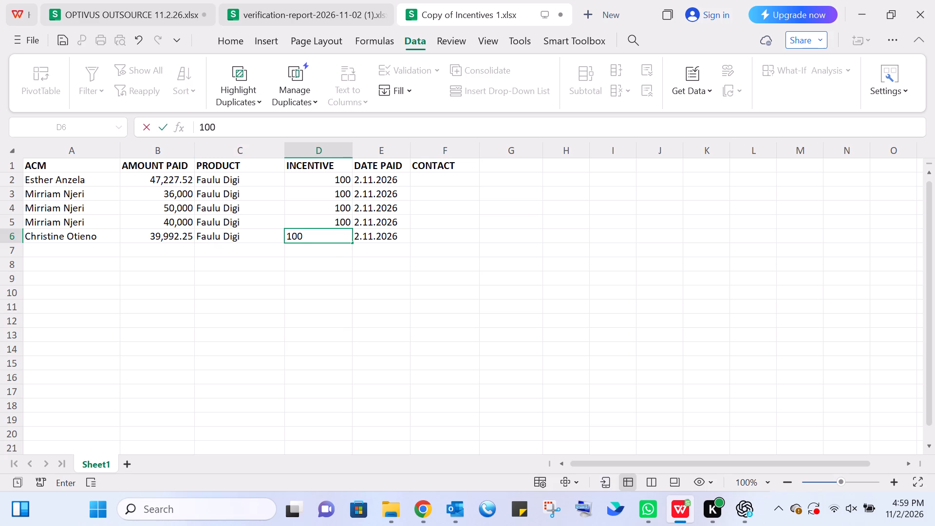
left_click(400, 309)
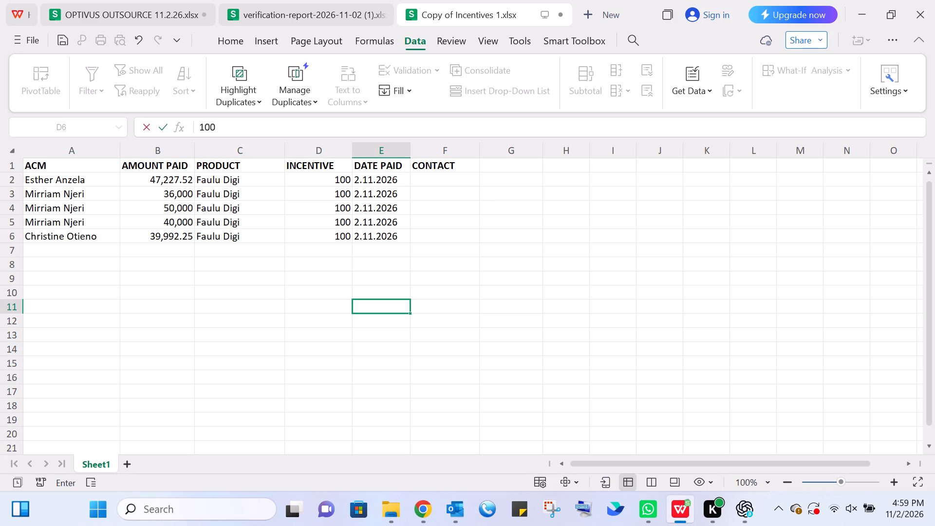
Switch to File Explorer, search Downloads for "faulu" and open the FauluDTB.xlsx workbook.
left_click(436, 180)
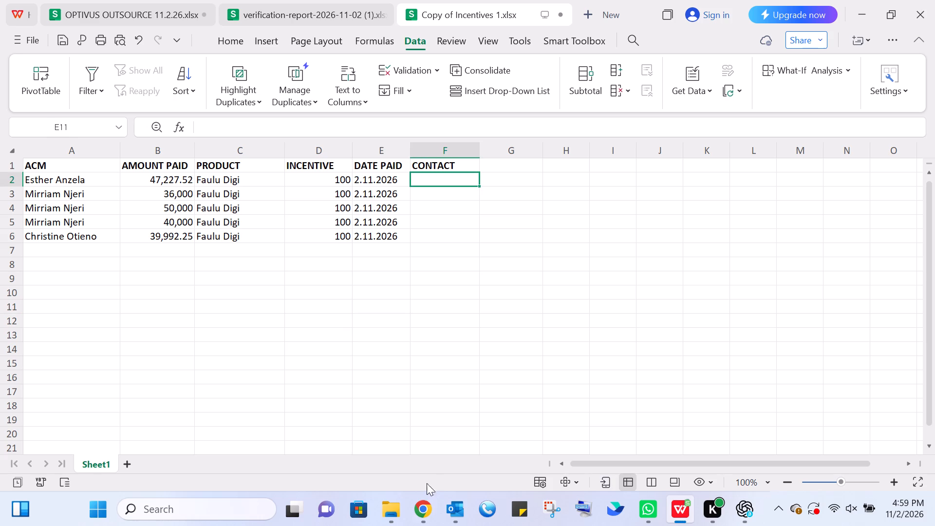
left_click(394, 516)
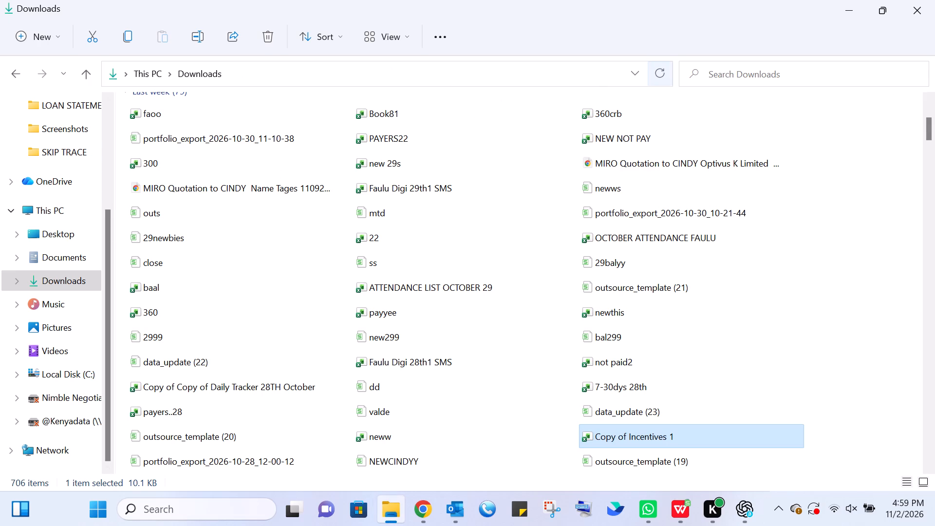
left_click(729, 79)
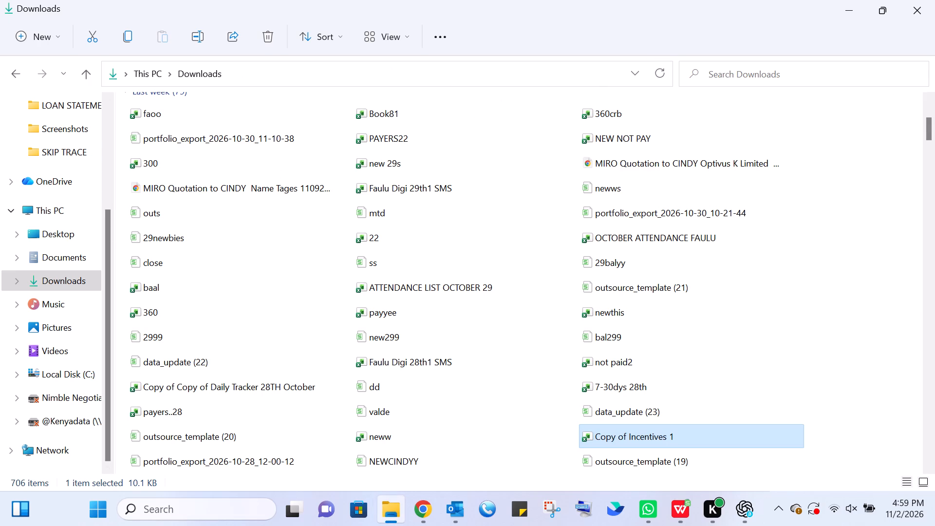
left_click(729, 79)
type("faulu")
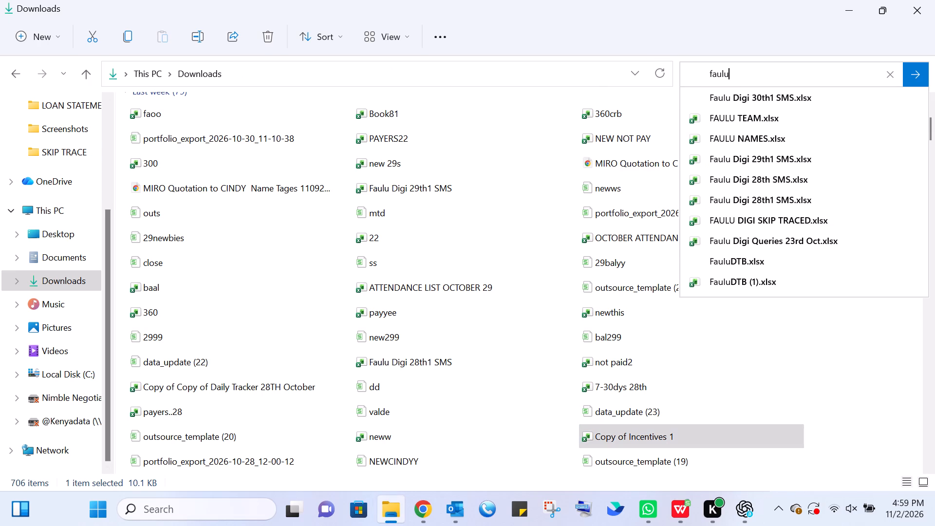
left_click(786, 262)
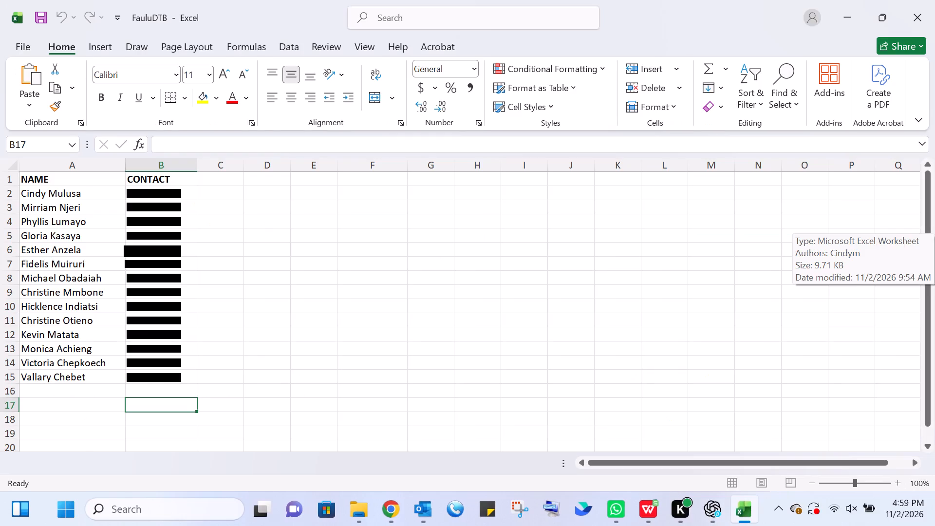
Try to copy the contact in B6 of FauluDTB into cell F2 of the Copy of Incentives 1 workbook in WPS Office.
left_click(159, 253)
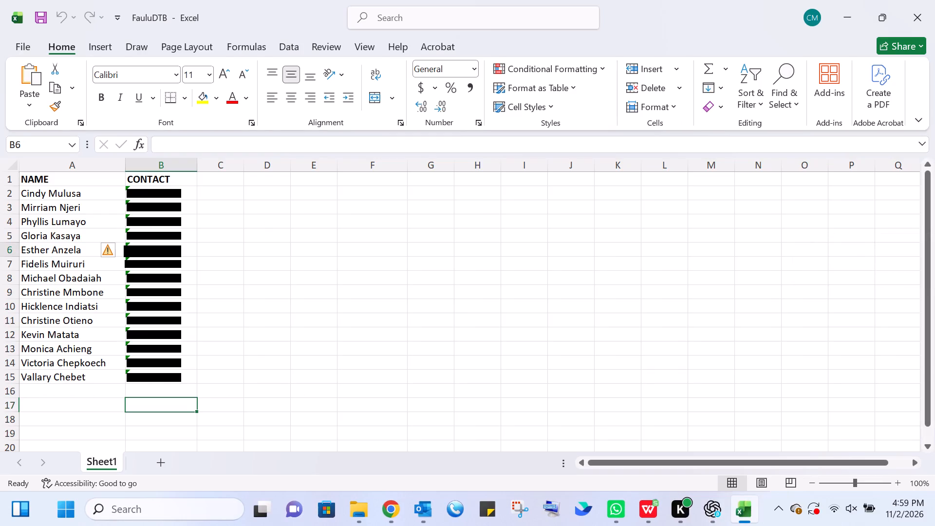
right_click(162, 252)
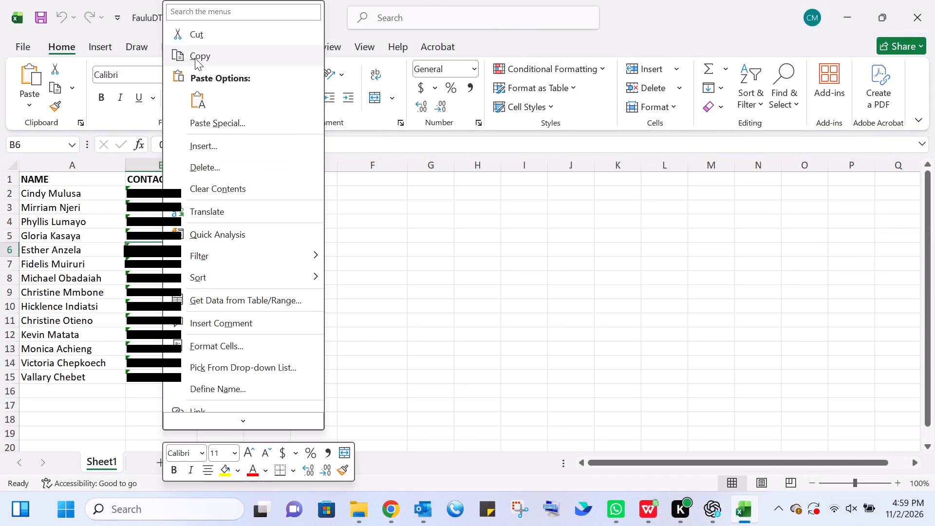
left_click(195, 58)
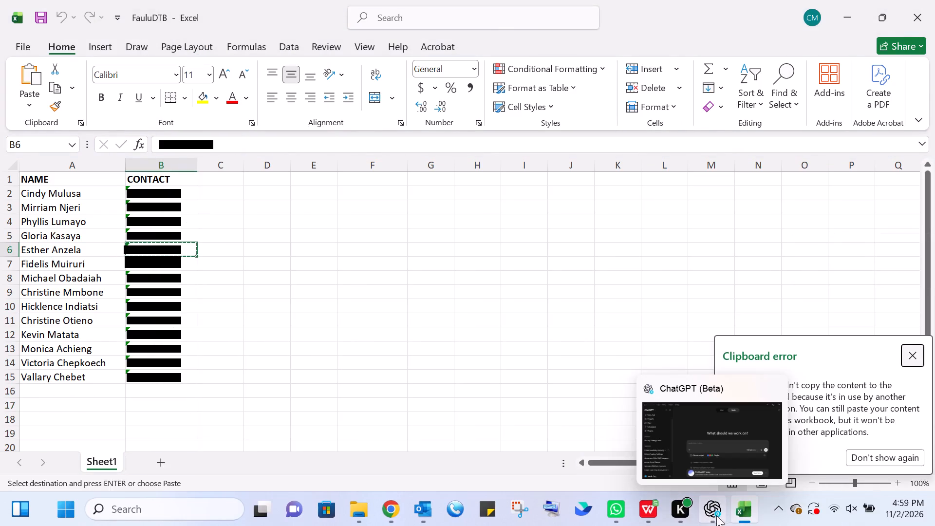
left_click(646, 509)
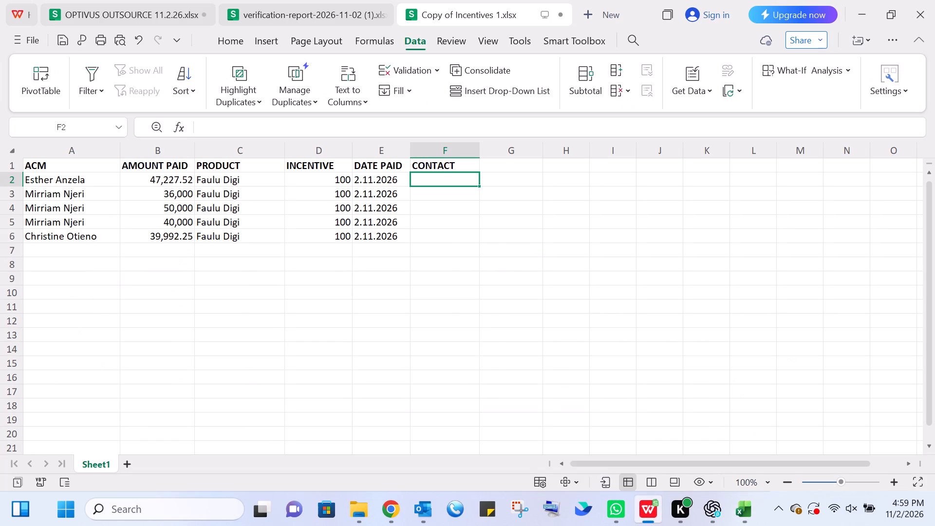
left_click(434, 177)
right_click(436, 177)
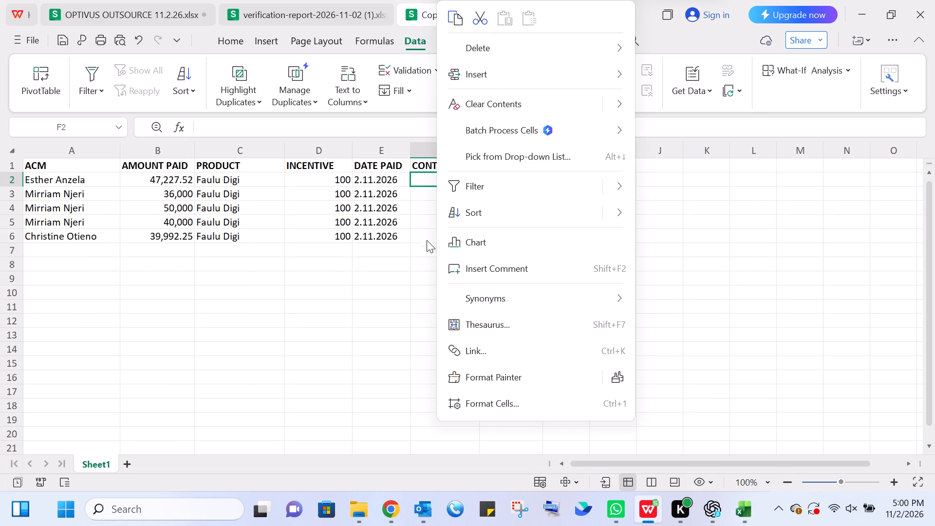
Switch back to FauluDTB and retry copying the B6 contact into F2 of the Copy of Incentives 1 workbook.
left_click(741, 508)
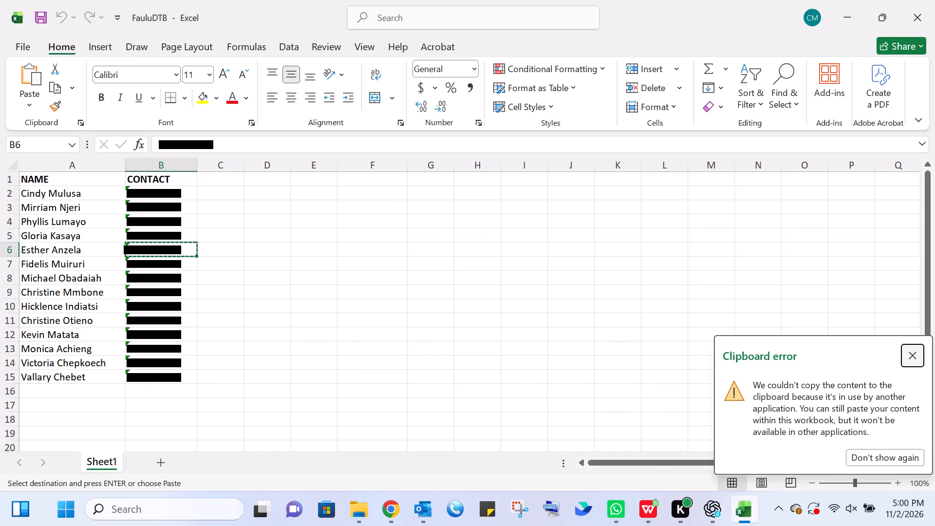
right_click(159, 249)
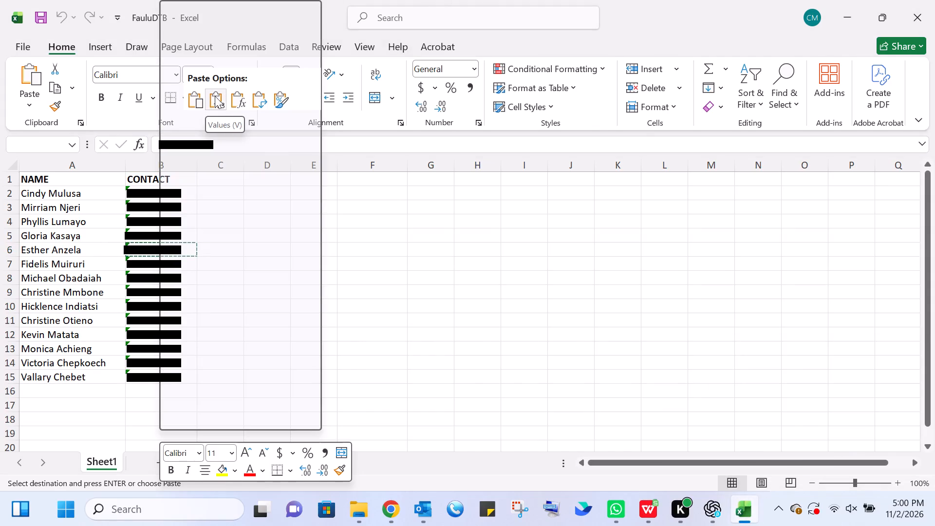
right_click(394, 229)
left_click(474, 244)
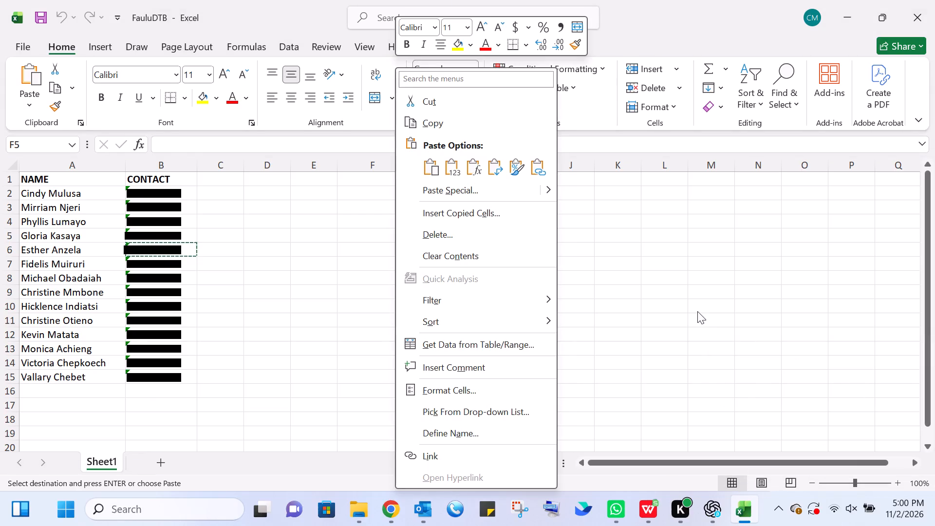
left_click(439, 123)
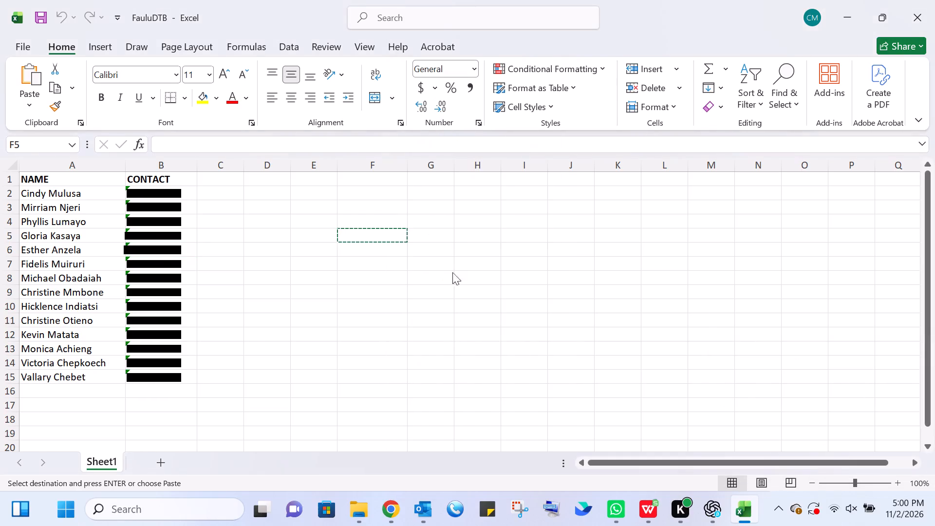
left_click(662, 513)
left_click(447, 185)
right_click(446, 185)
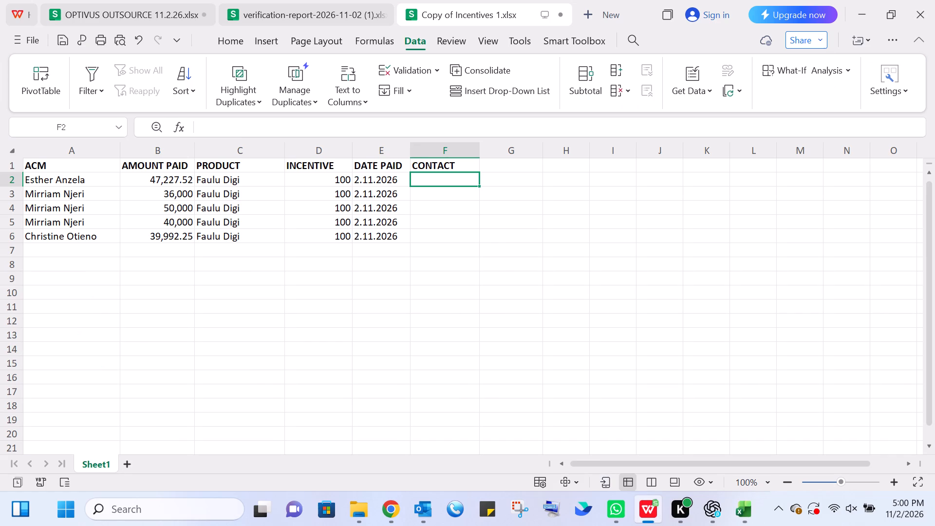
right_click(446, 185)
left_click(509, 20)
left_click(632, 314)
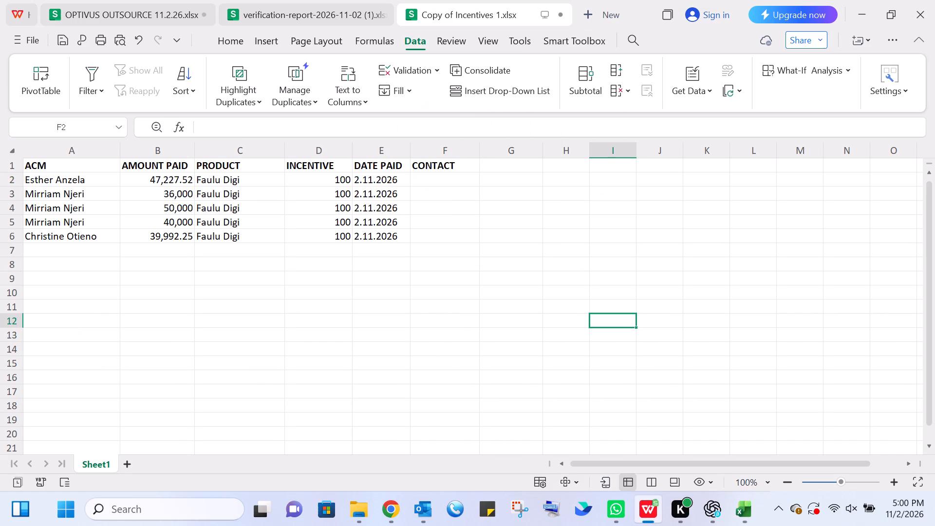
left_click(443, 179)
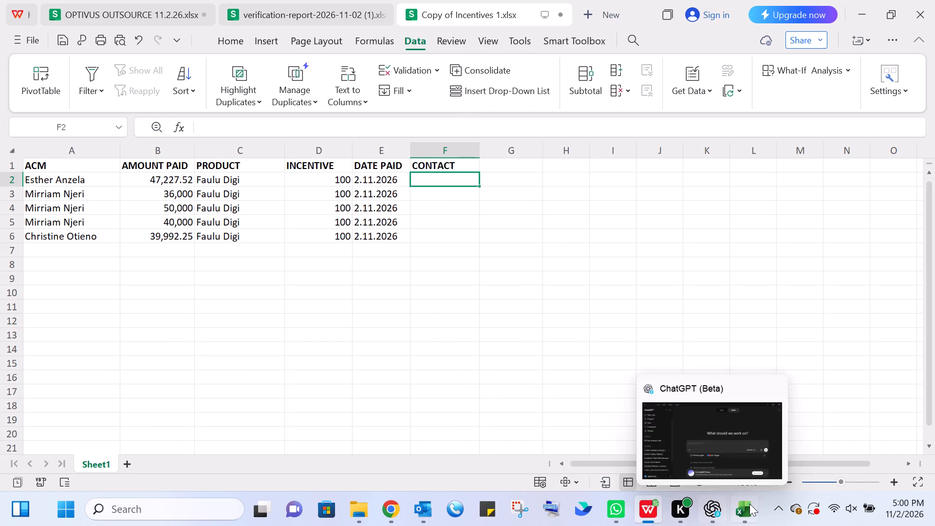
Switch to FauluDTB in Excel, open the contact in B6 for editing and re-enter it as a plain number.
left_click(750, 504)
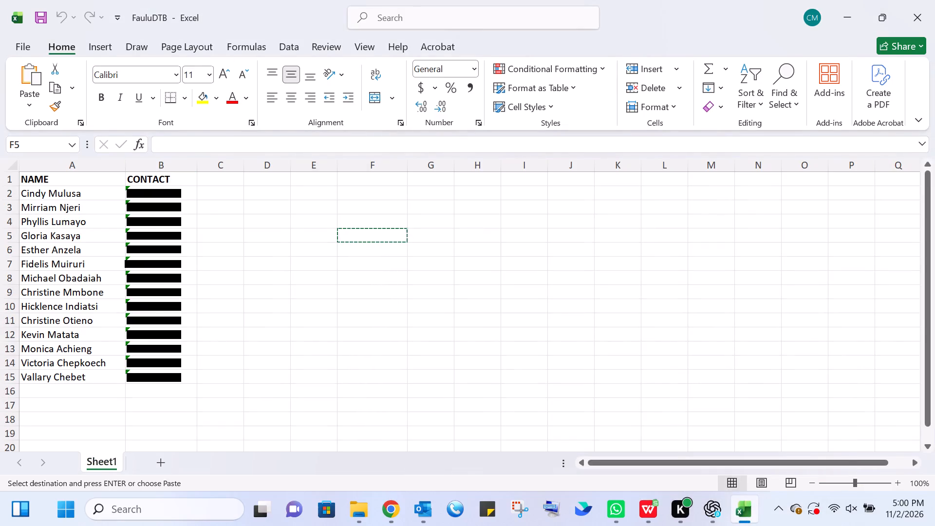
left_click(179, 251)
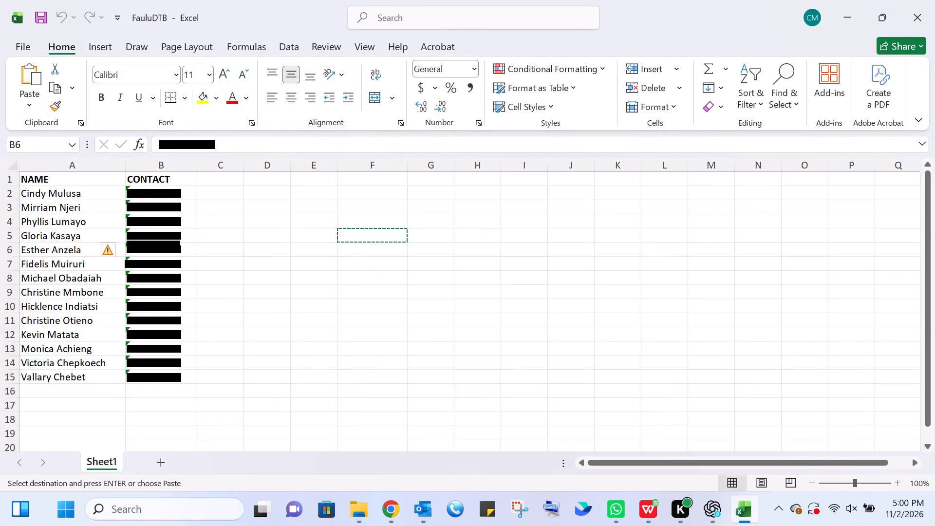
left_click(179, 251)
left_click(179, 251)
left_click_drag(179, 248, 184, 247)
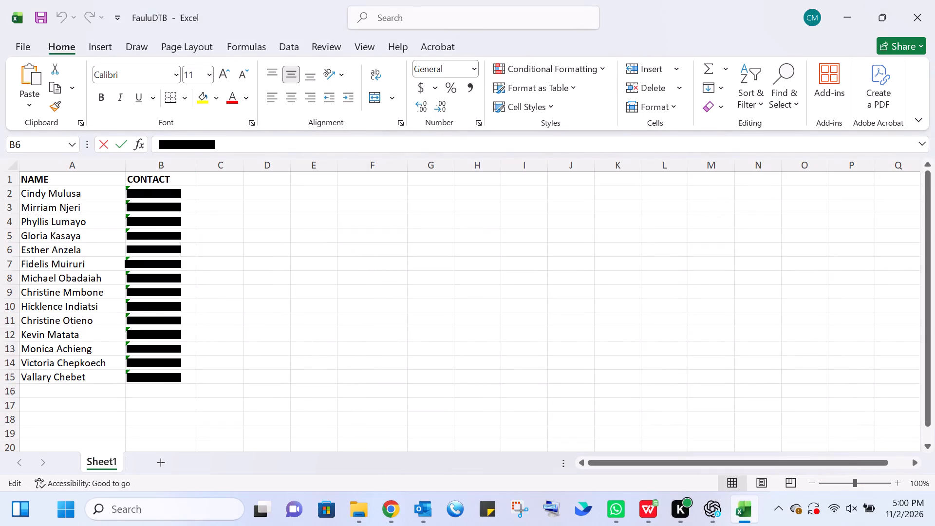
left_click(178, 242)
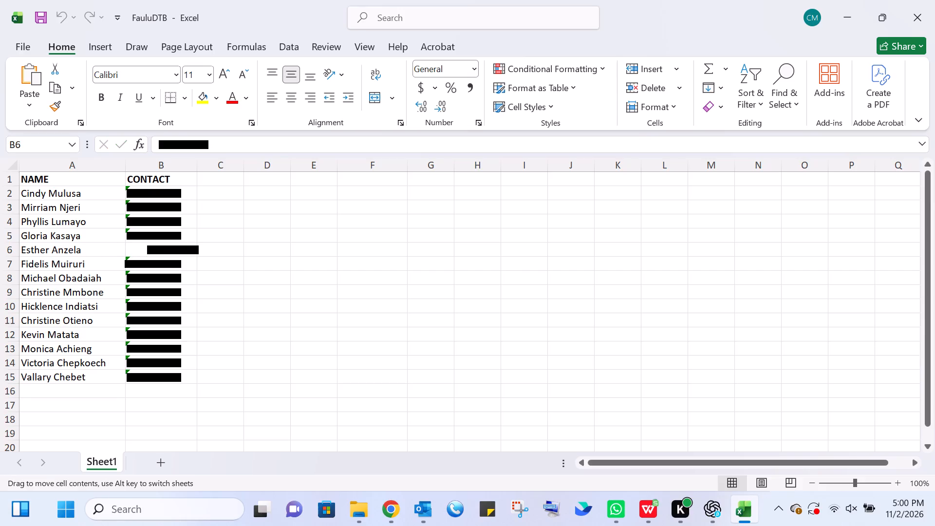
left_click(190, 251)
left_click(206, 252)
left_click(236, 291)
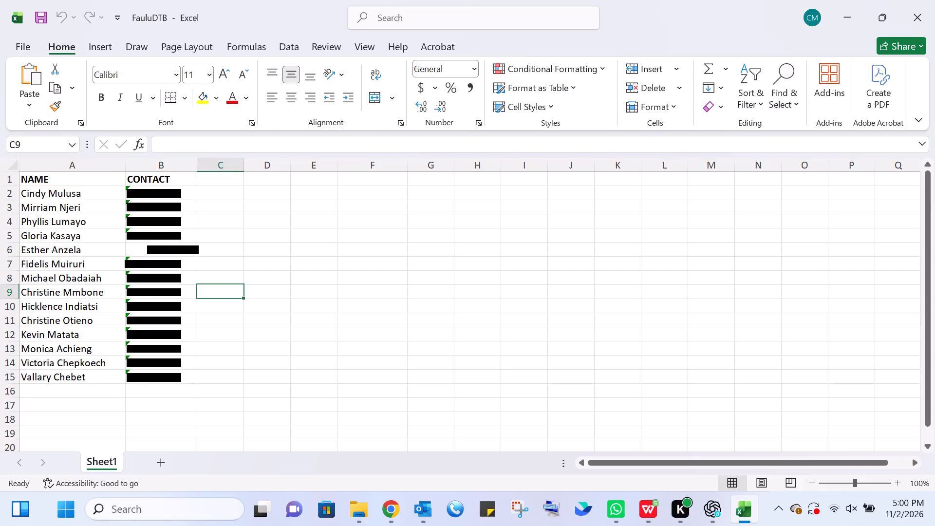
Copy the B6 contact from FauluDTB and paste it into F2 of the incentives sheet in WPS Office as text, with a leading 0.
left_click(174, 252)
key("ctrl+c")
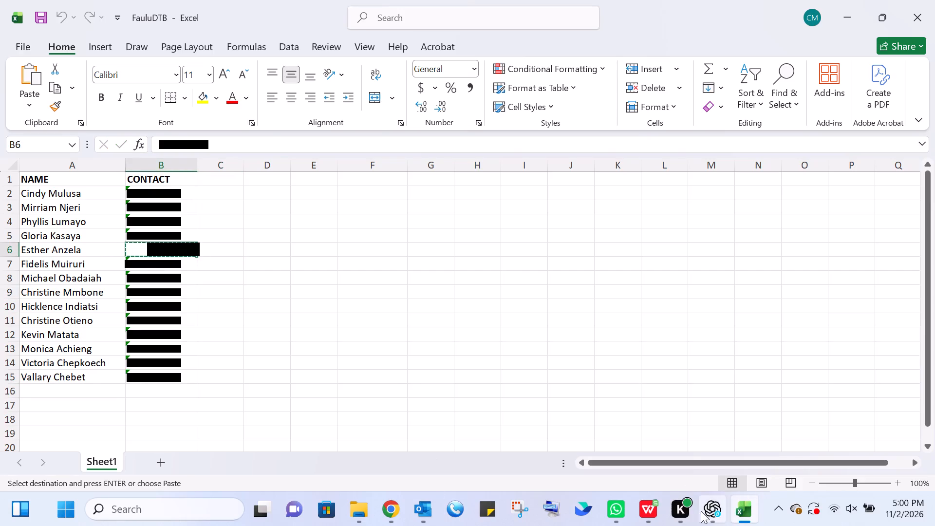
left_click(648, 518)
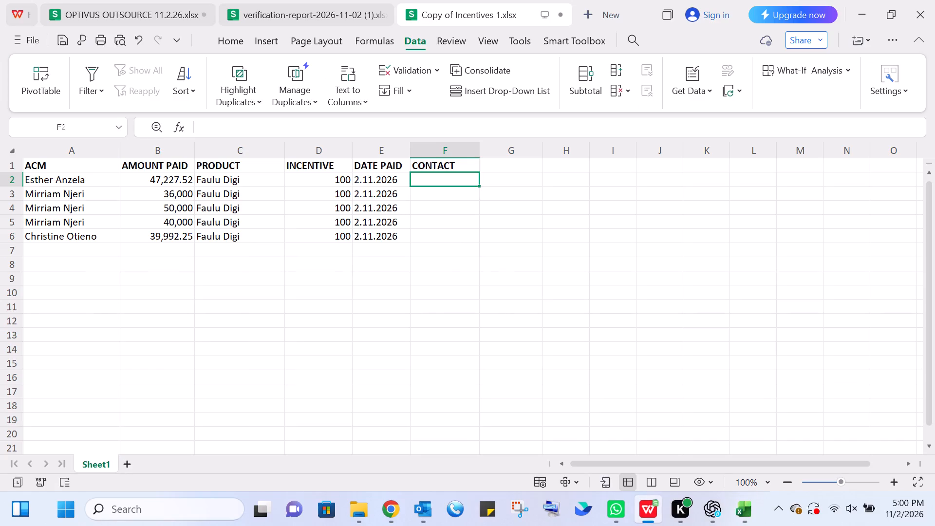
key("apostrophe")
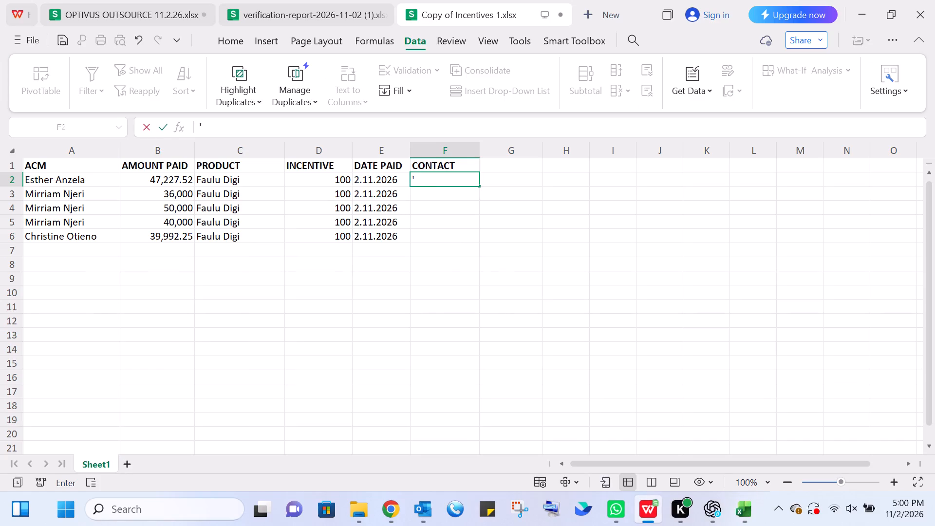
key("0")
key("ctrl+v")
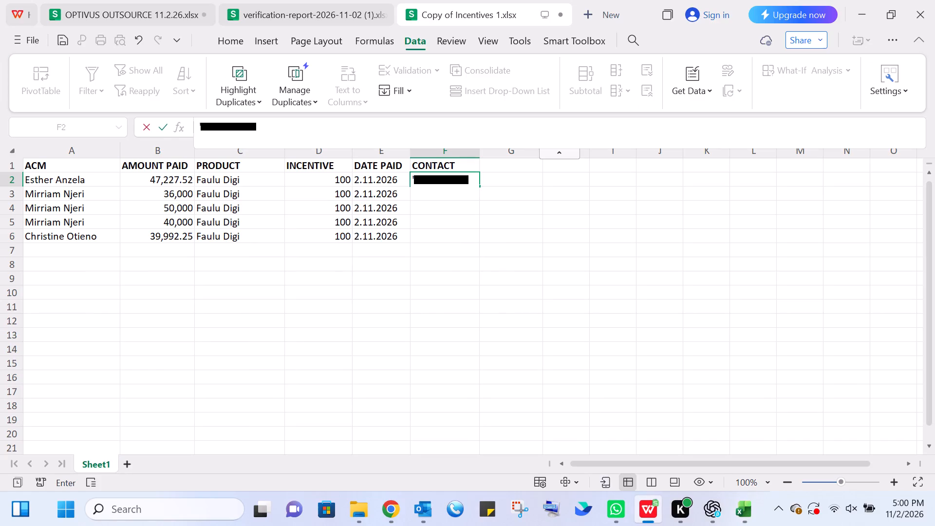
left_click(425, 191)
left_click(450, 229)
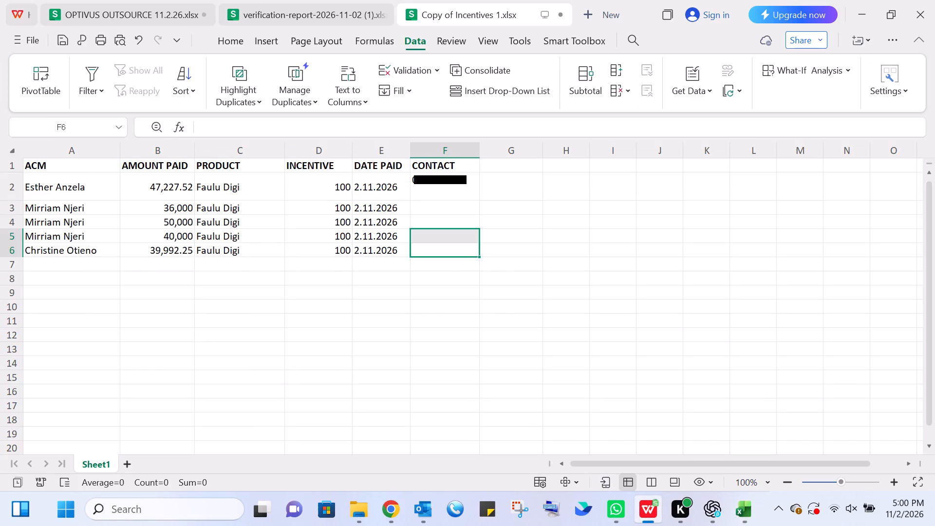
Reduce the height of row 2 in the incentives sheet.
left_click(435, 200)
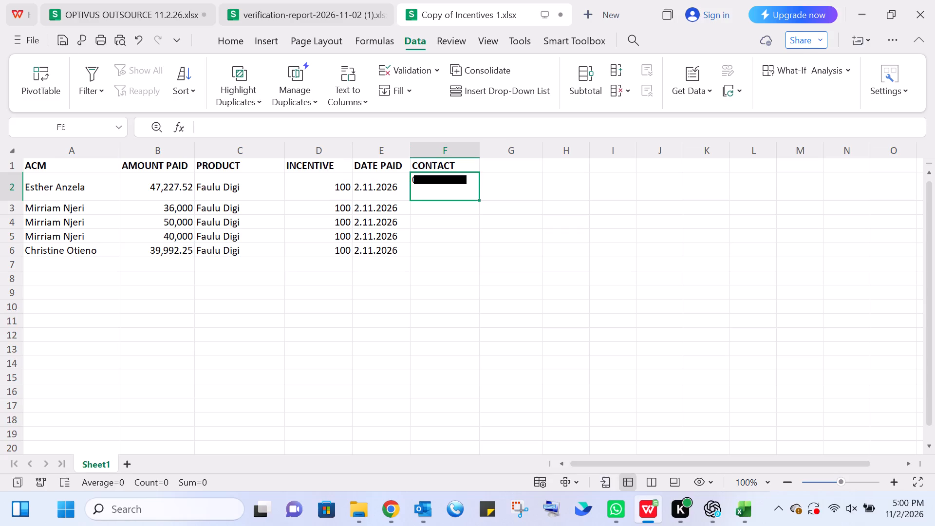
left_click_drag(19, 201, 18, 192)
Copy the contact in B3 of FauluDTB and paste it into F3 of the incentives sheet in WPS Office.
left_click(433, 195)
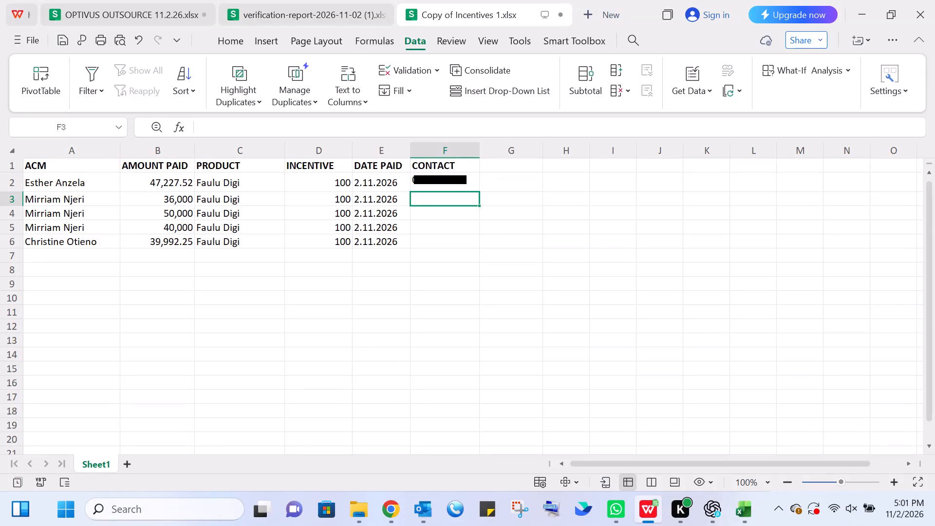
left_click(740, 509)
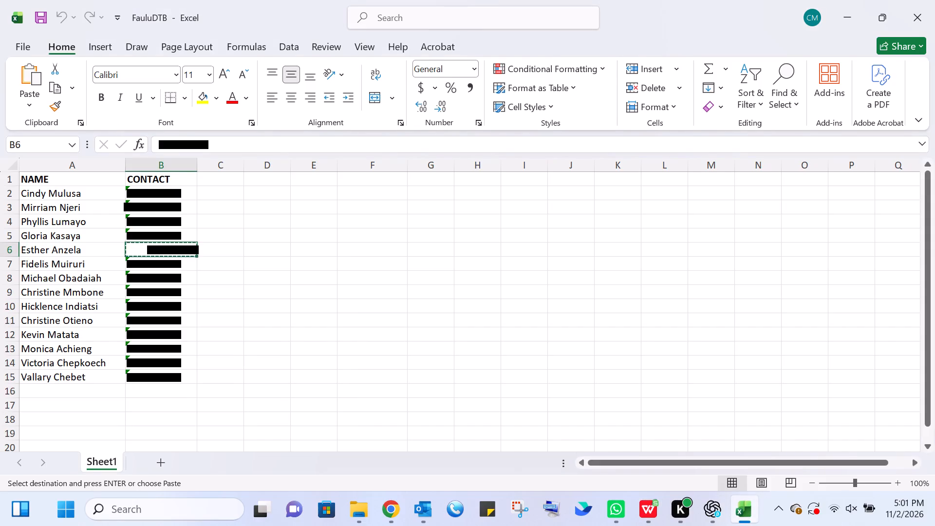
left_click(163, 209)
key("ctrl+c")
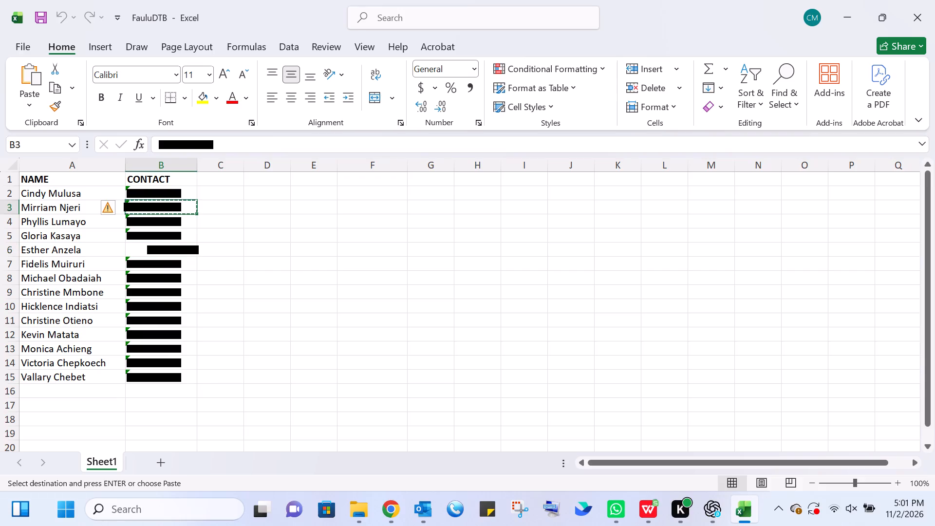
left_click(641, 504)
left_click(441, 201)
right_click_drag(441, 201, 442, 202)
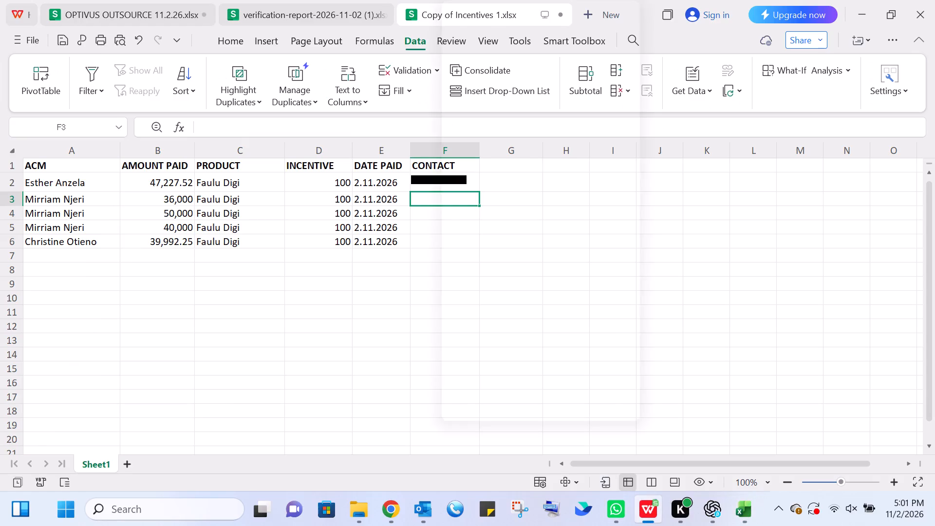
right_click_drag(442, 202, 446, 211)
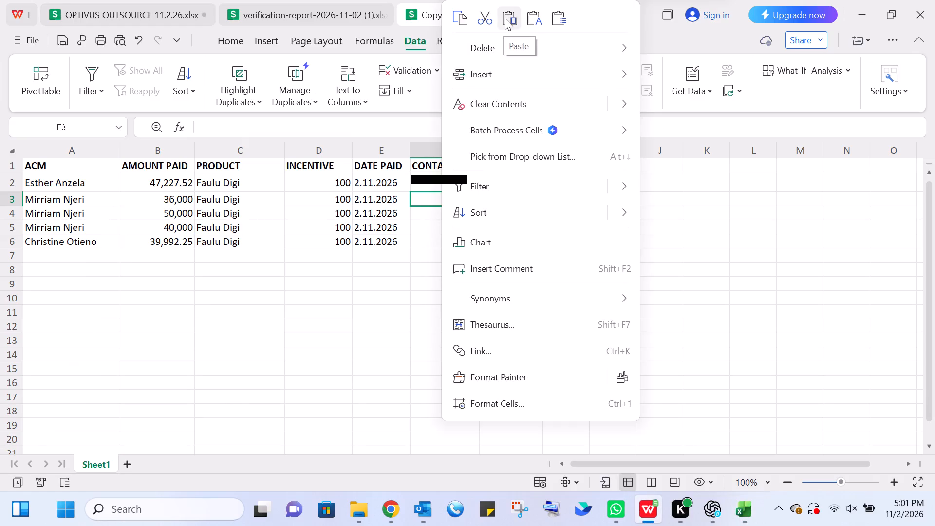
left_click(505, 18)
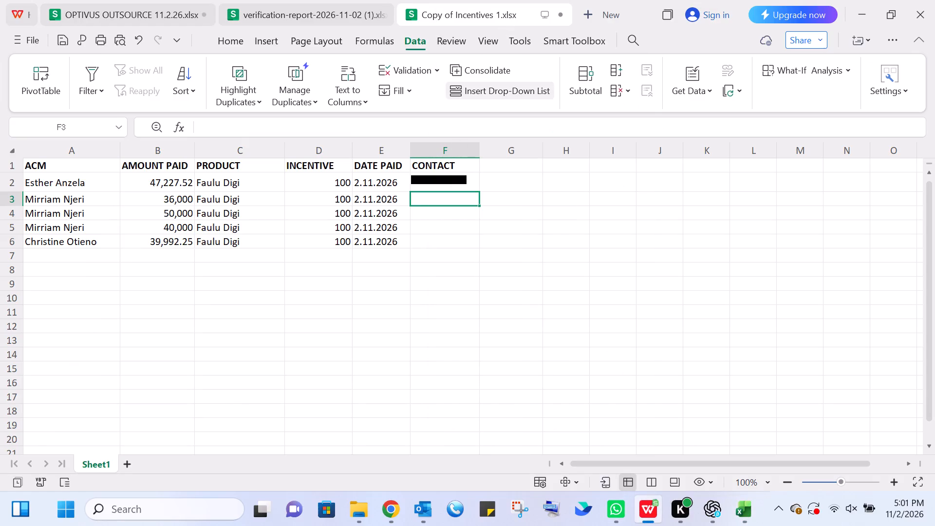
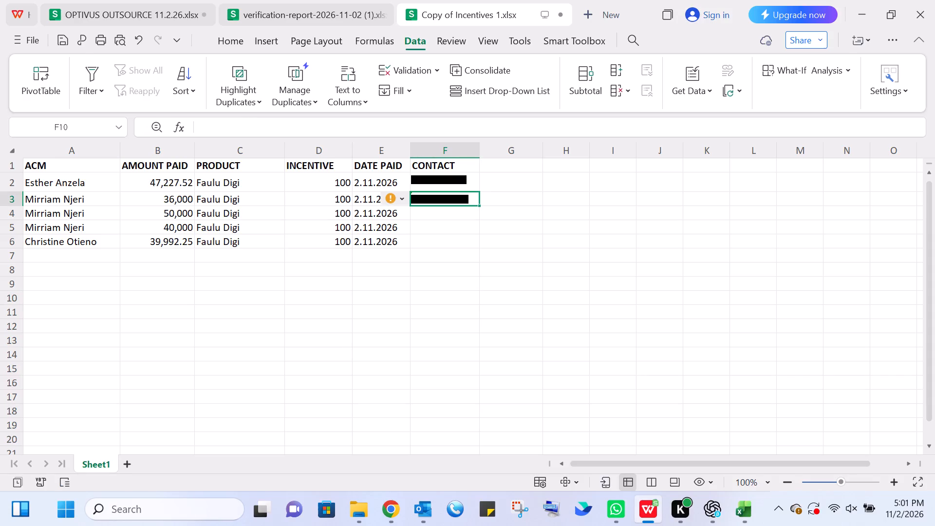
Fill the contact in F3 down through F5, copying the same number to the ACM's other two rows.
left_click_drag(479, 205, 483, 234)
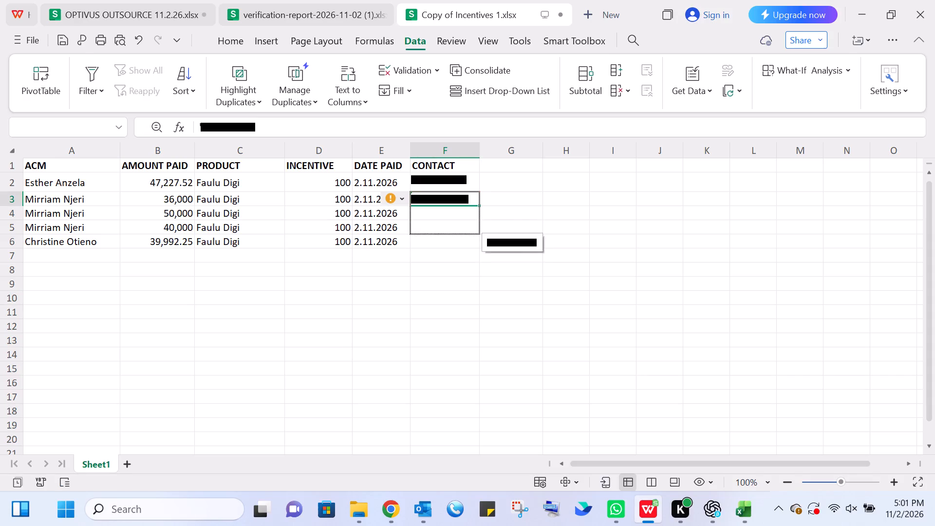
left_click_drag(483, 234, 476, 231)
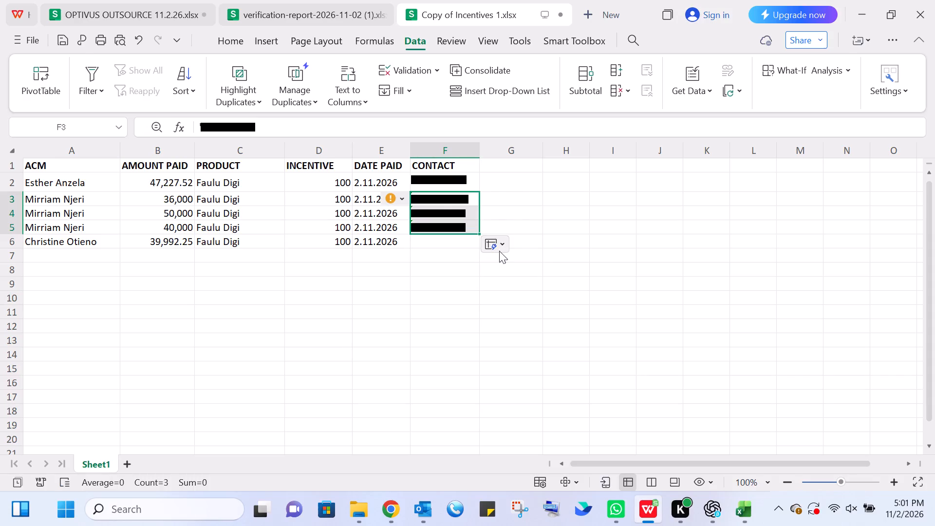
left_click(487, 245)
left_click(515, 270)
left_click(440, 243)
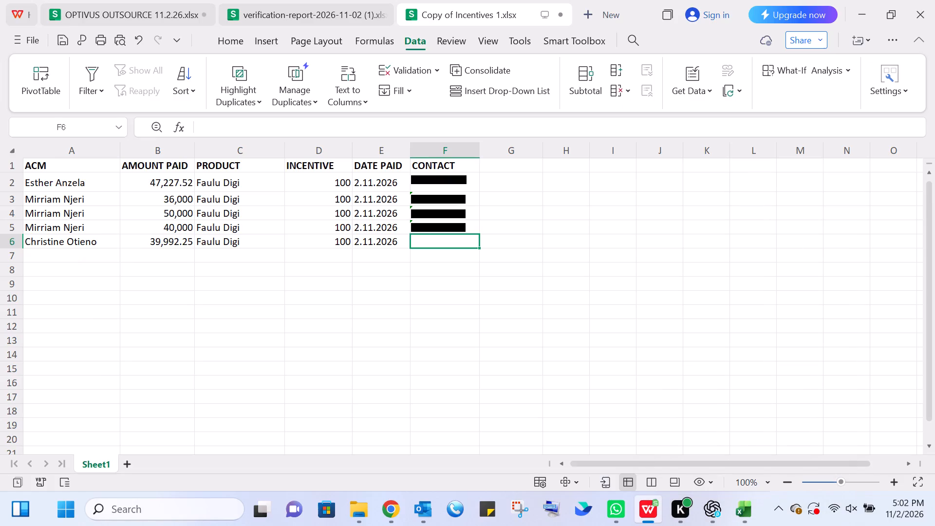
Open the contact in F3 of the incentives sheet for editing.
left_click(458, 195)
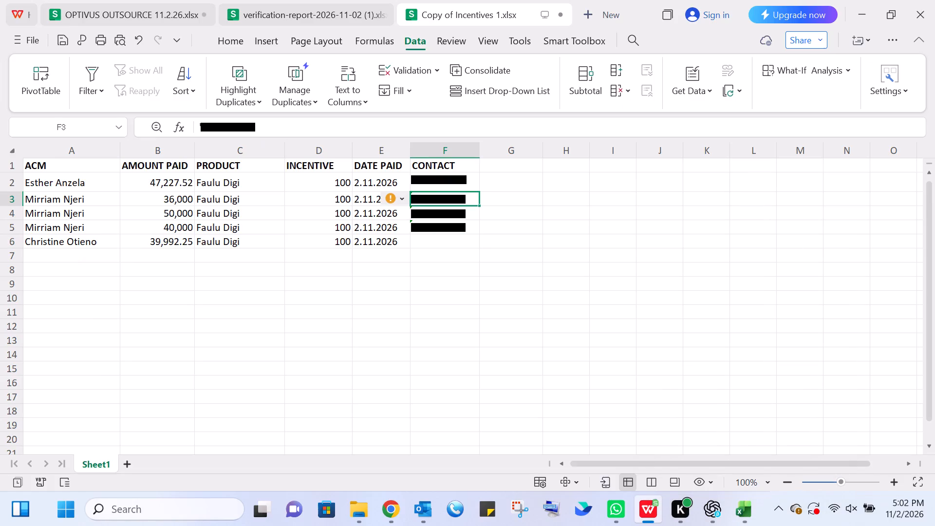
left_click(243, 129)
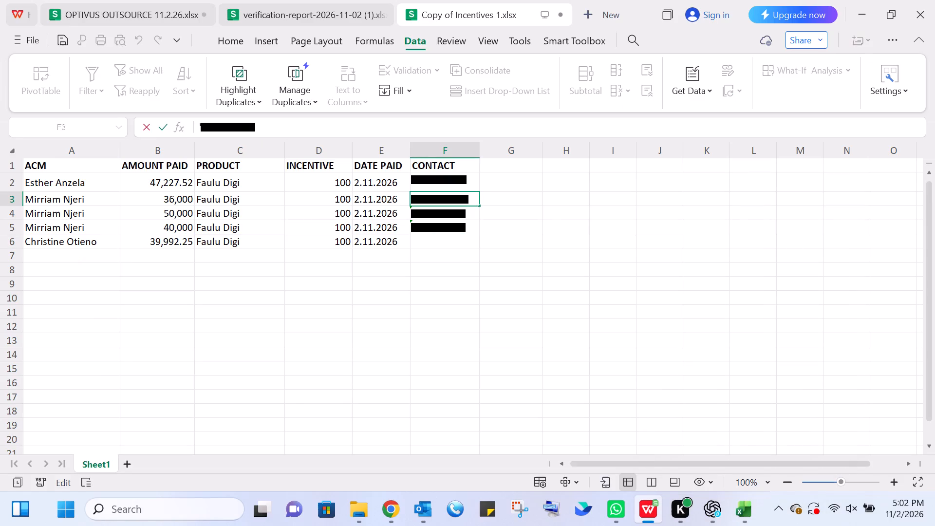
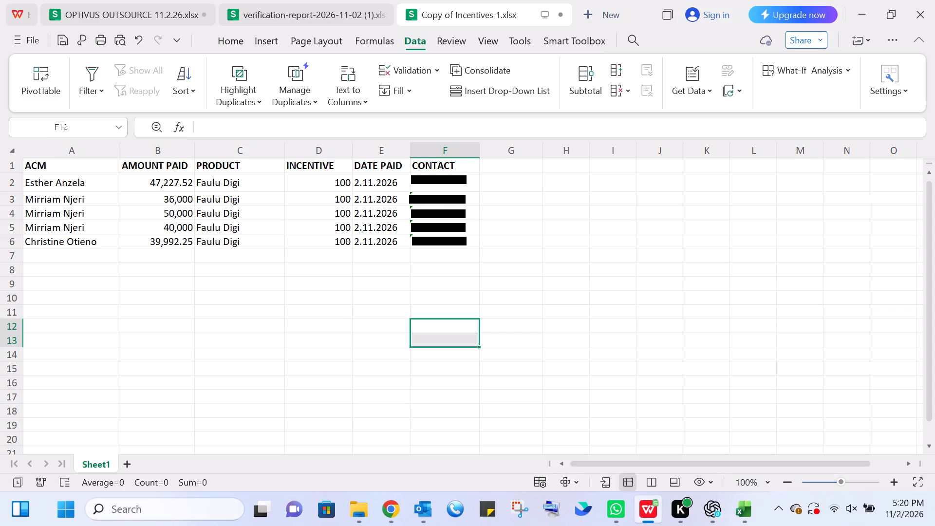
Enter the heading "TOP COLLECTOR 2ND" in C10 and widen column C slightly to fit it.
left_click(221, 299)
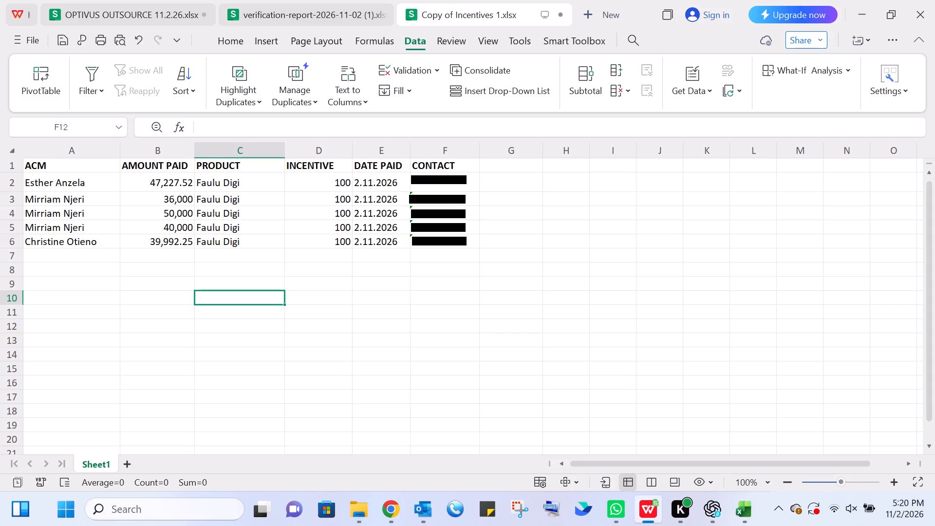
key("t")
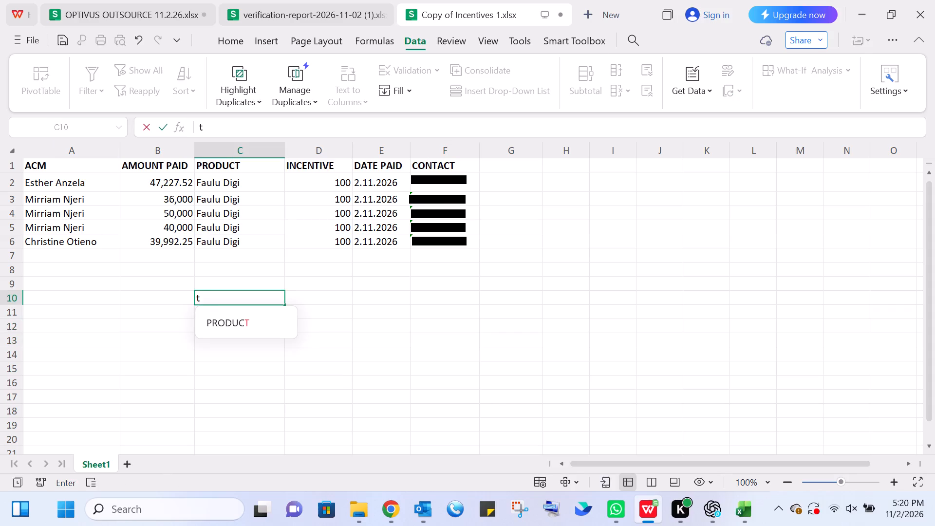
key("BackSpace")
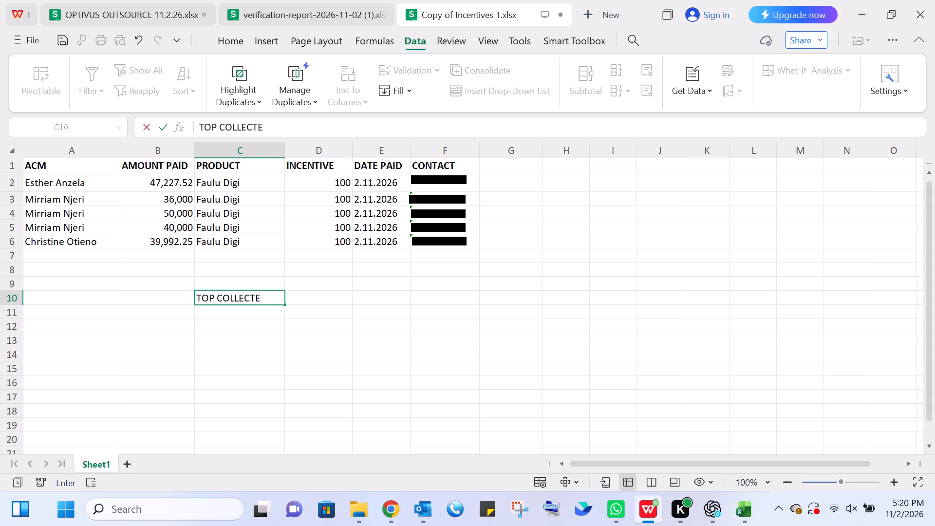
key("BackSpace")
type("OR")
key("space")
type("2ND")
key("space")
left_click(240, 339)
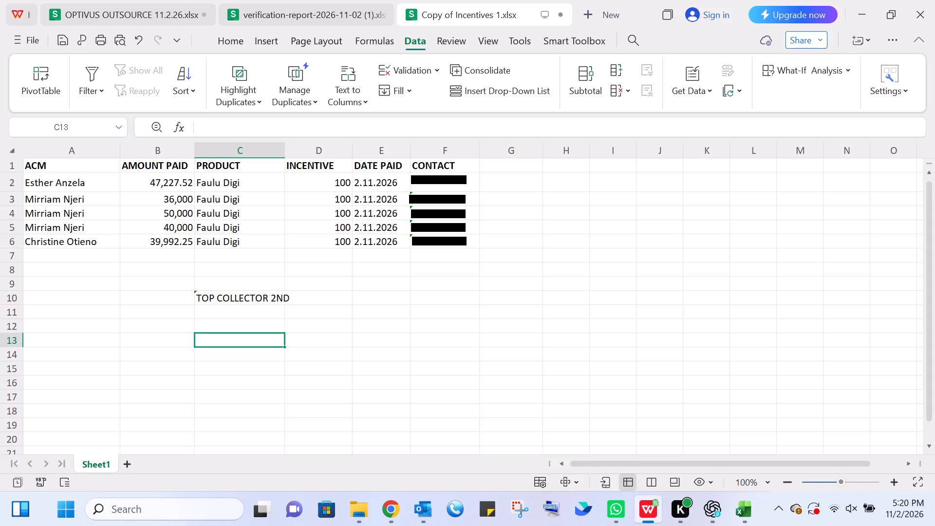
left_click_drag(284, 151, 291, 159)
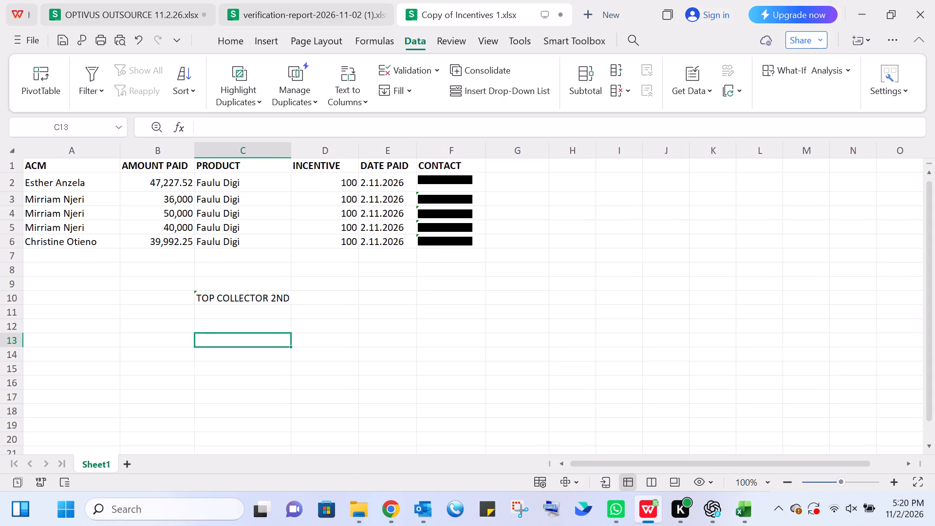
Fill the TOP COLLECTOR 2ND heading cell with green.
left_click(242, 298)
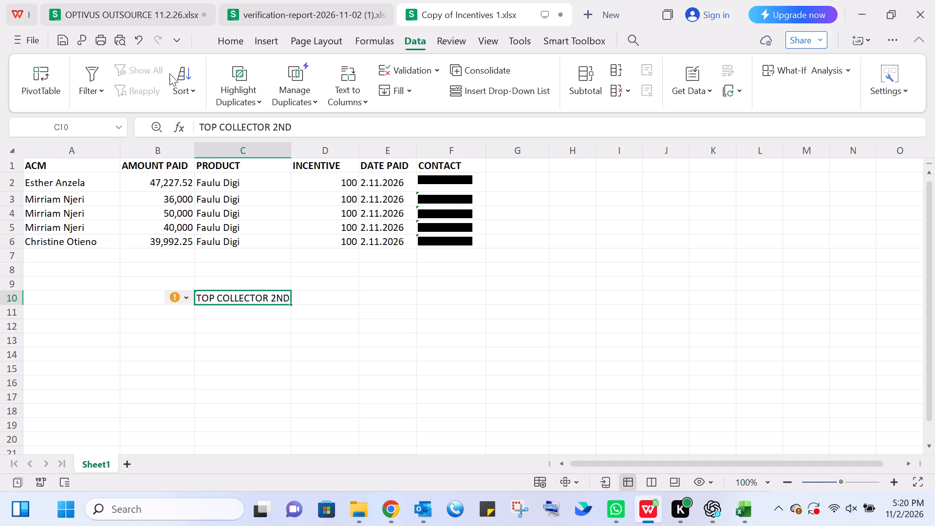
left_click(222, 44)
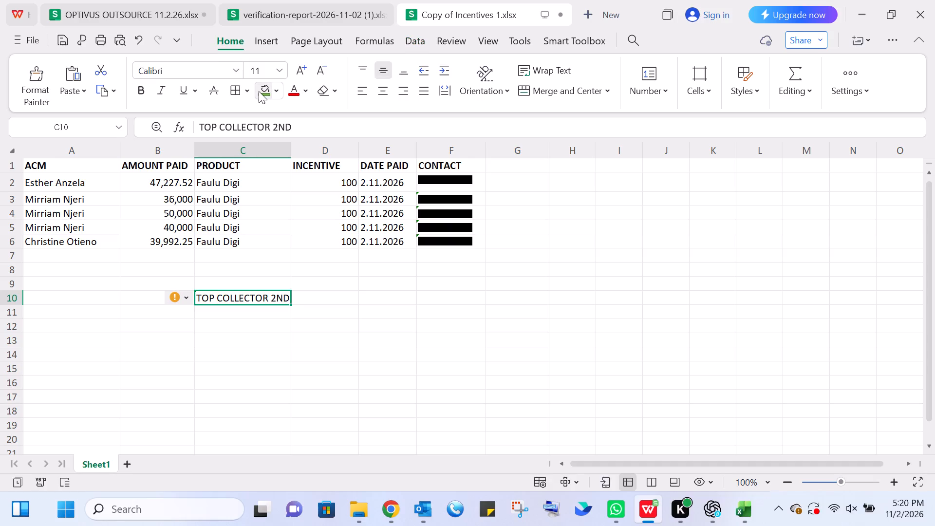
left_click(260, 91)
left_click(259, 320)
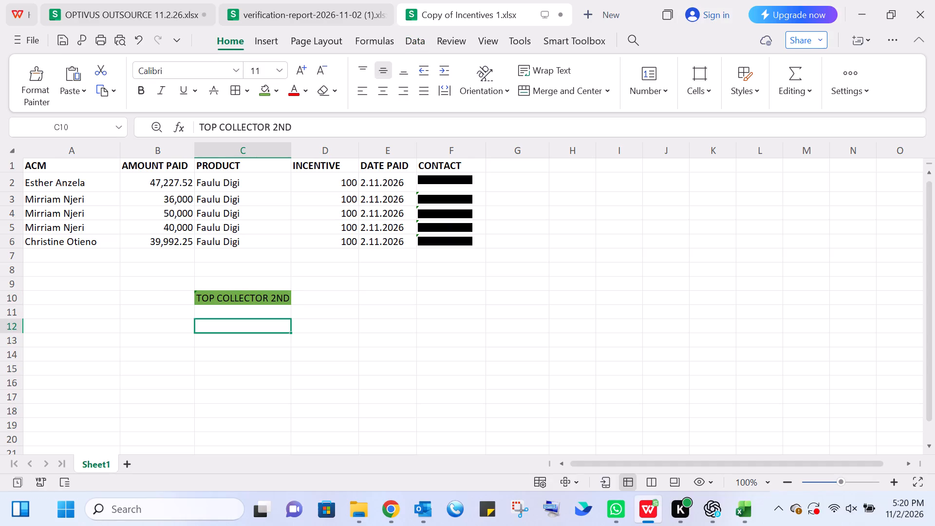
List the ACM from rows 3 to 5 in A11, with the amounts 36,000, 50,000 and 40,000 in B11 to B13.
left_click(48, 313)
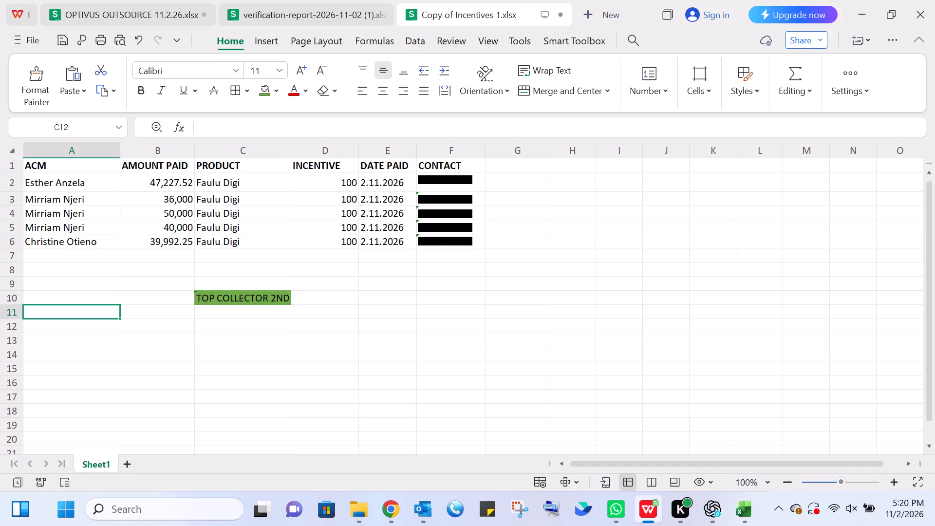
key("m")
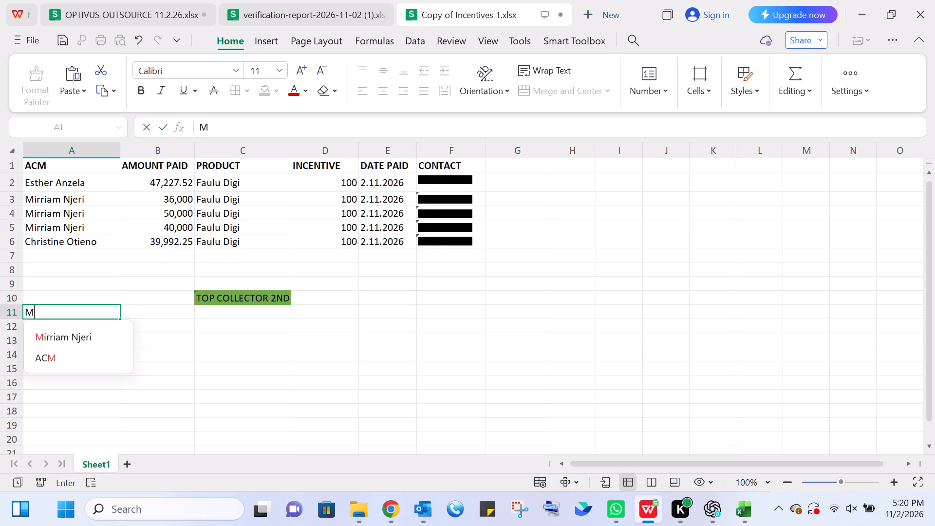
left_click(85, 339)
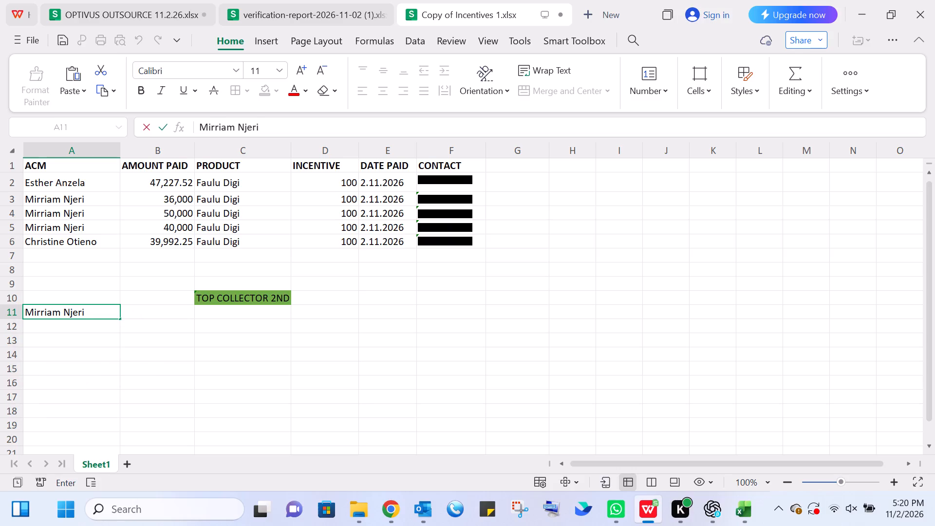
left_click(155, 313)
type("36,00")
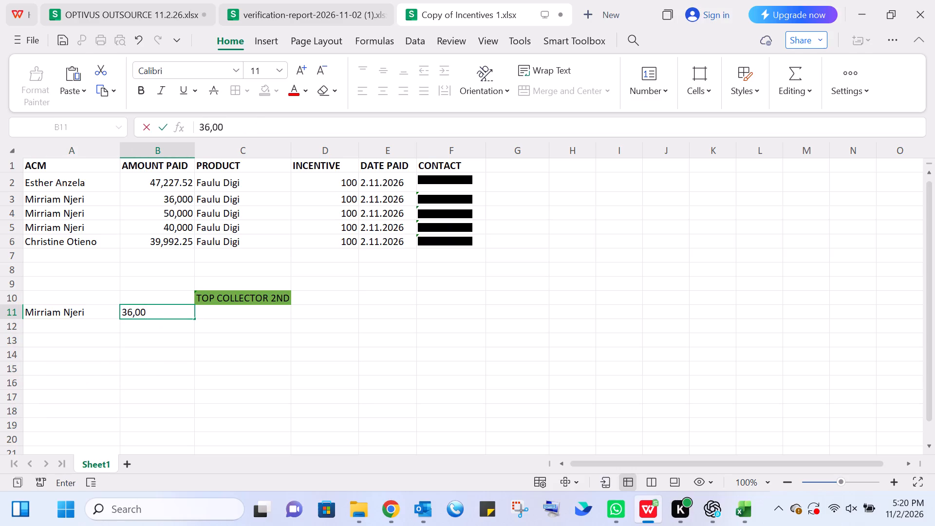
key("0")
left_click(172, 328)
type("500")
key("BackSpace")
type(",00")
key("0")
key("Down")
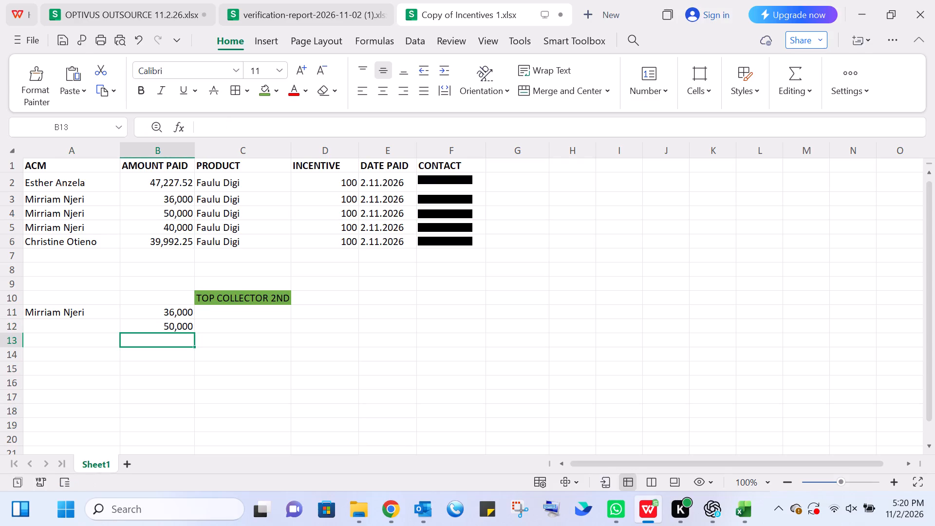
type("40,000")
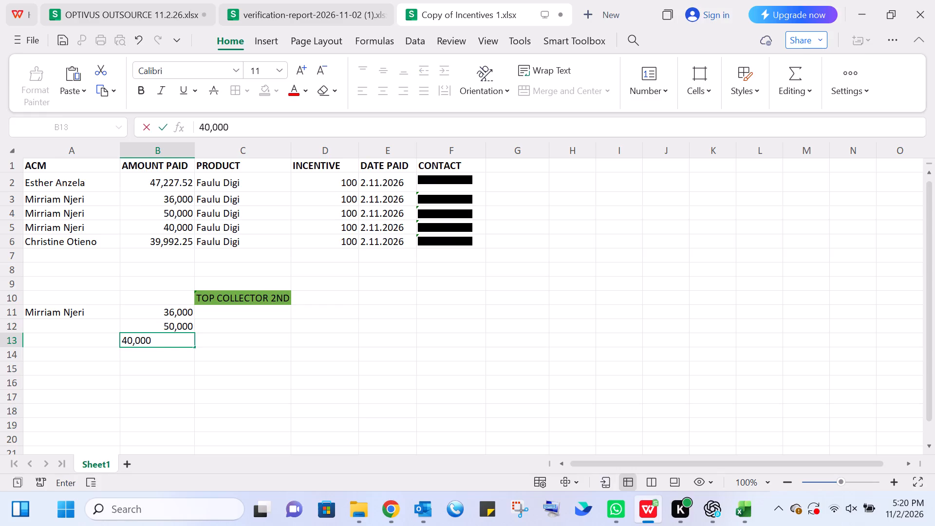
left_click(149, 386)
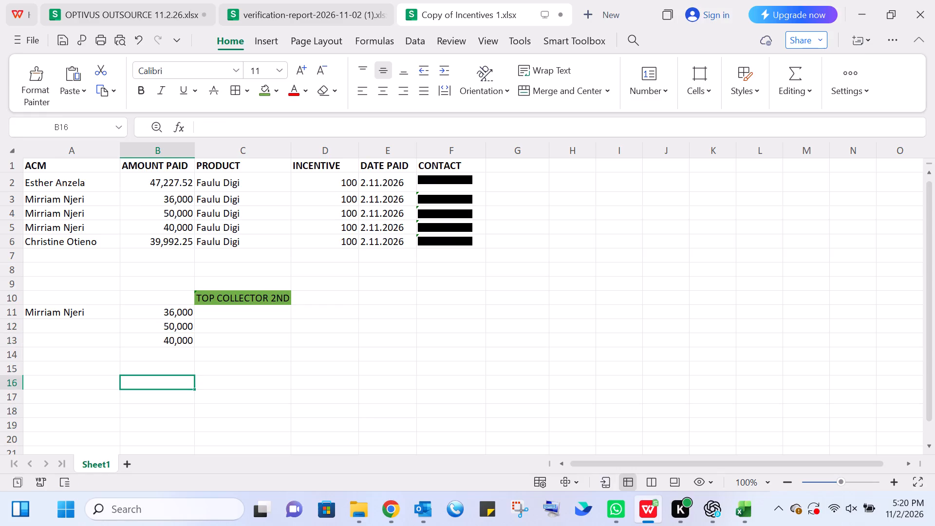
Total B11:B13 in B14 with the SUM function and make the total bold.
left_click(160, 357)
type("=SUM")
left_click(231, 348)
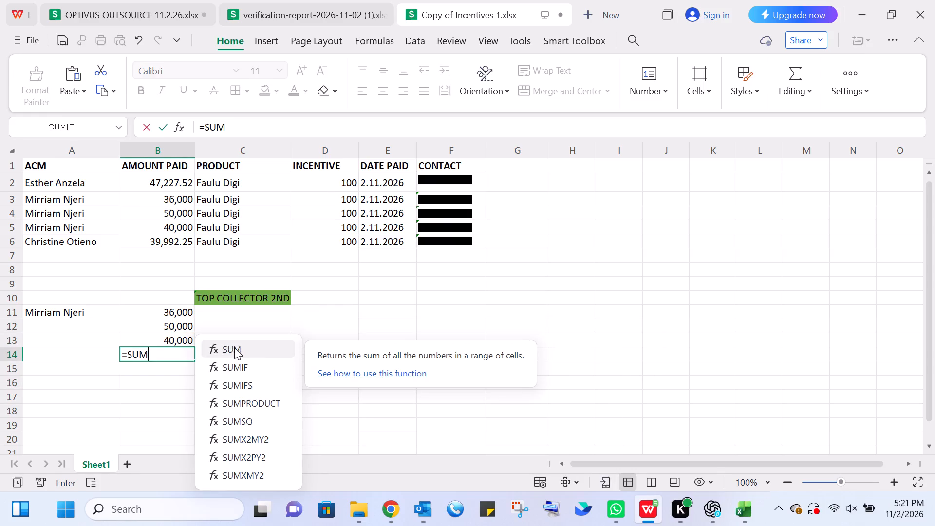
double_click(234, 347)
left_click_drag(168, 312, 173, 331)
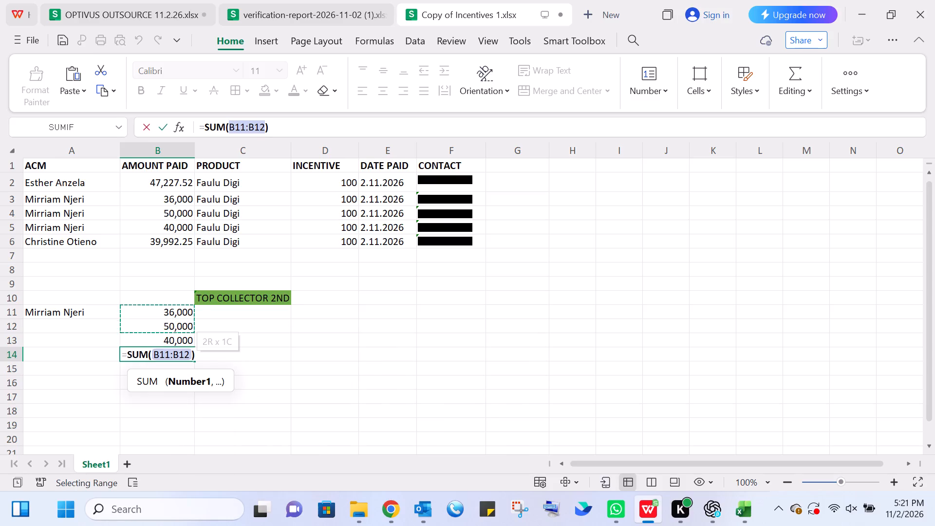
left_click_drag(173, 331, 177, 340)
key("Return")
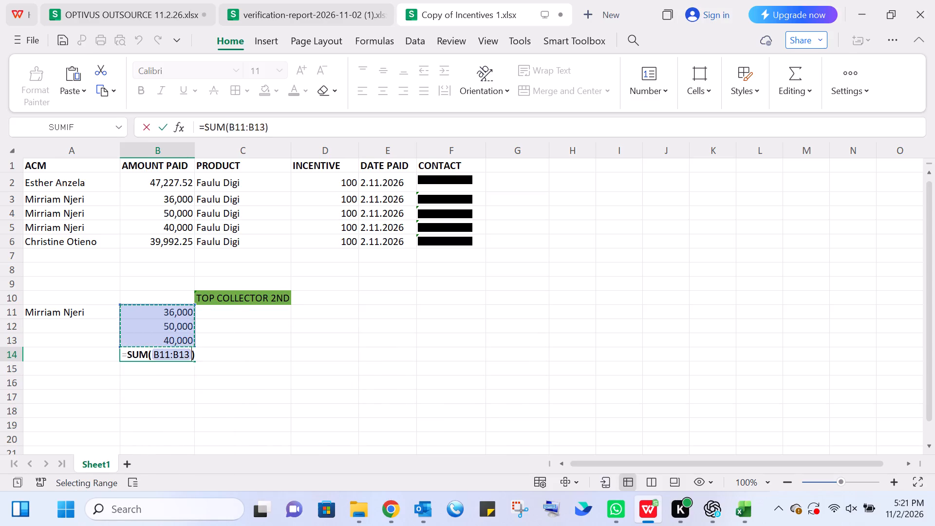
left_click(153, 351)
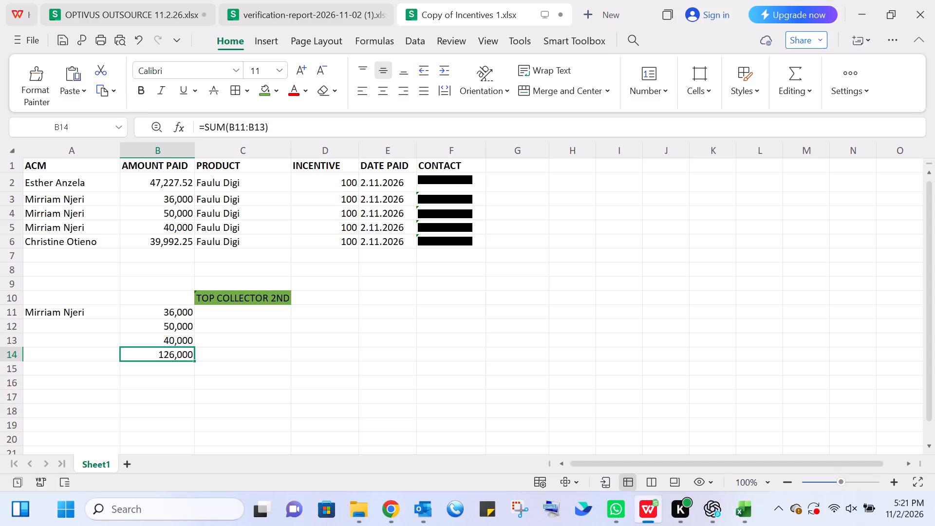
left_click(141, 90)
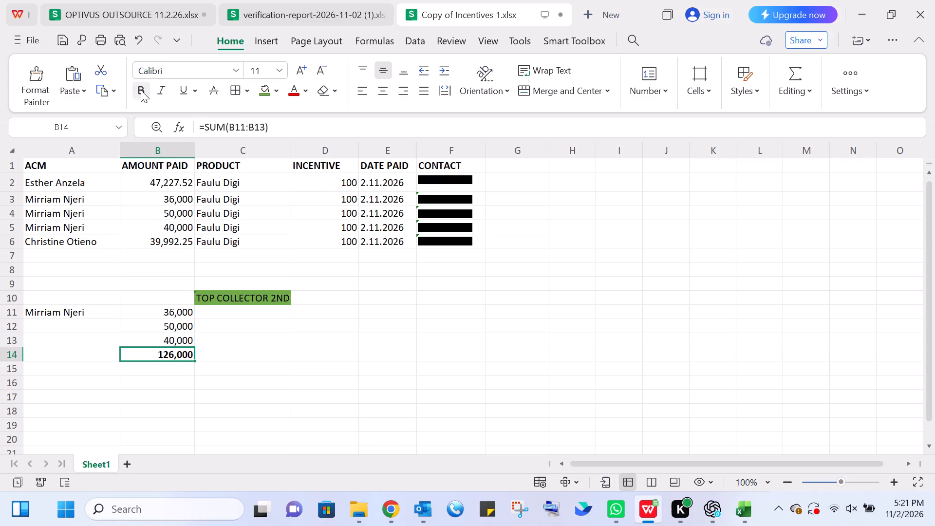
Complete the total row 14 with product Faulu Digi, incentive 1000 and date paid 2.11.2026.
left_click(239, 314)
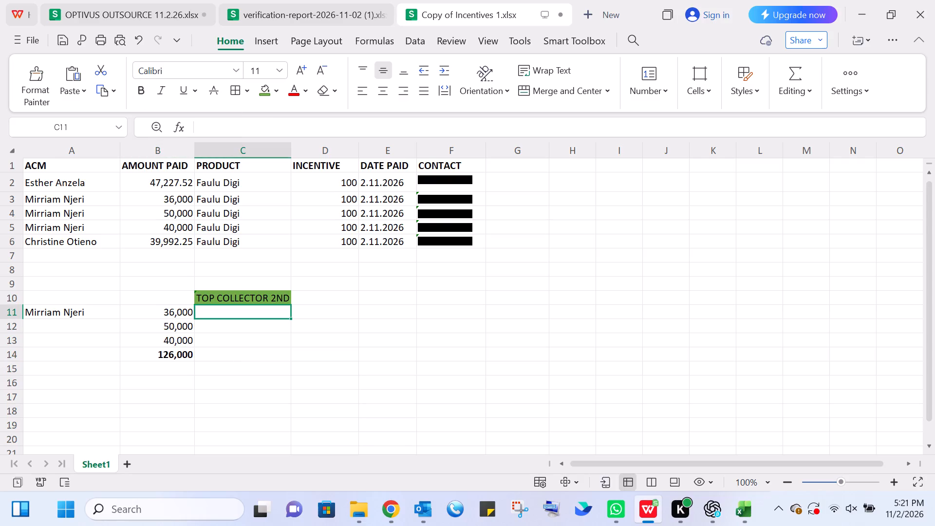
left_click(262, 355)
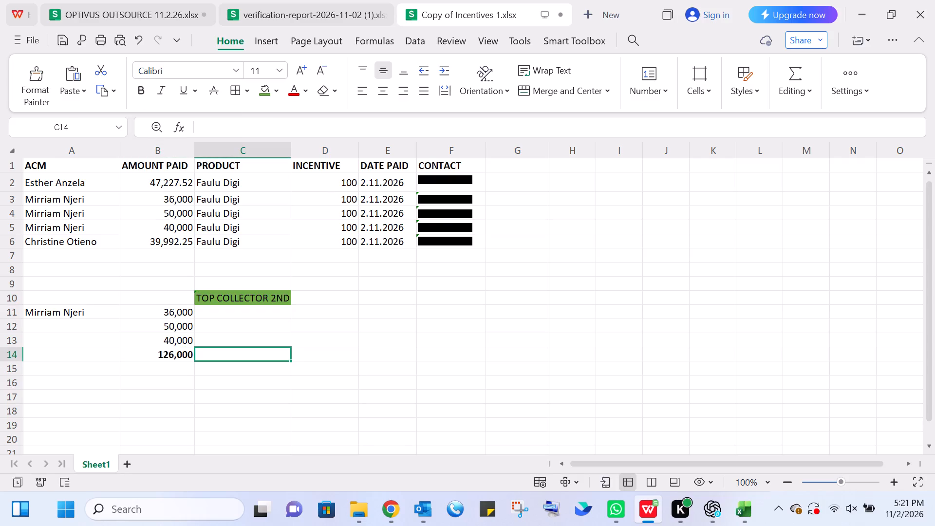
key("f")
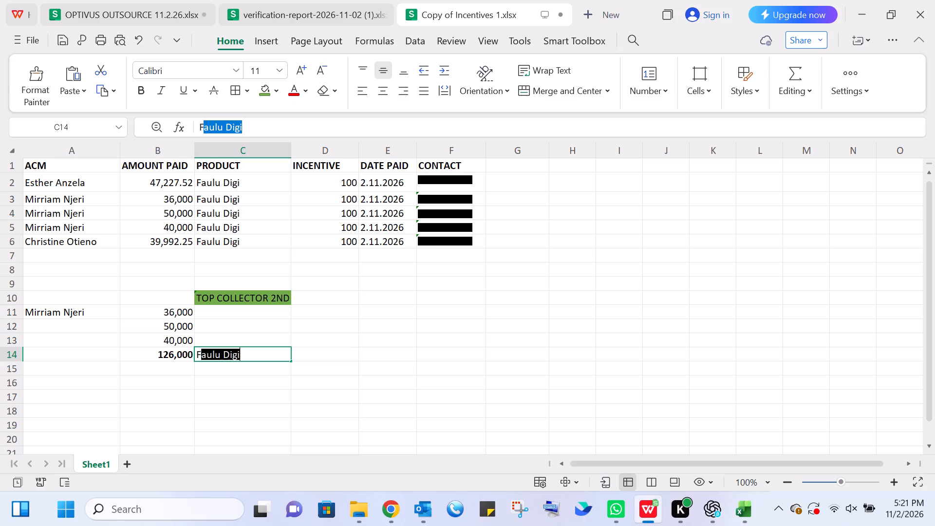
left_click(334, 354)
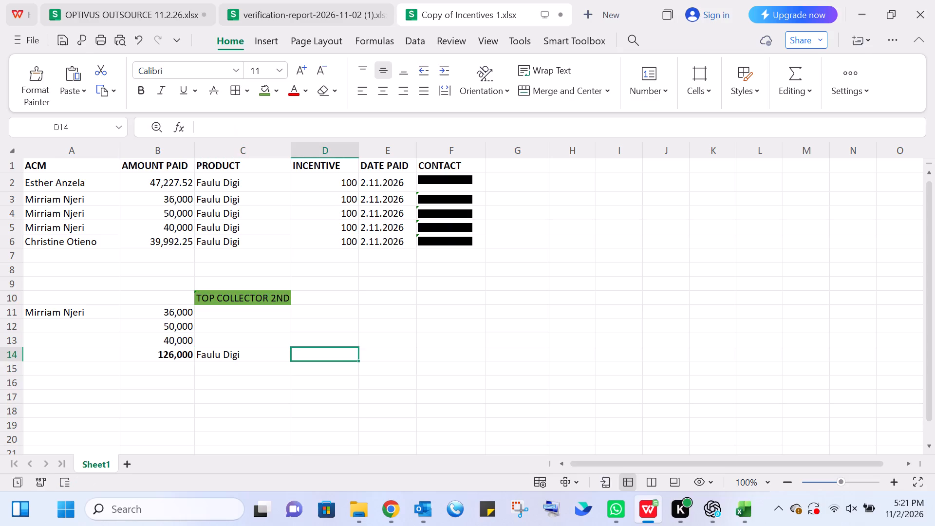
type("1000")
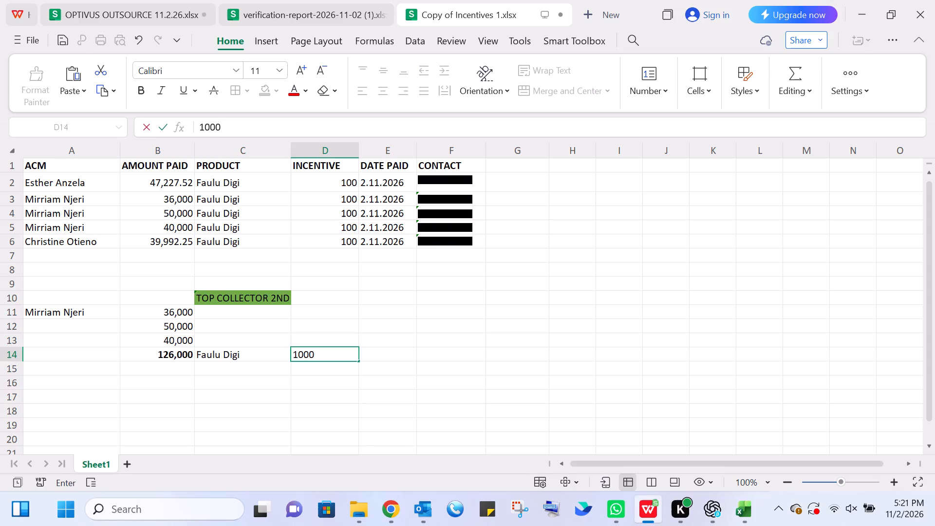
left_click(378, 399)
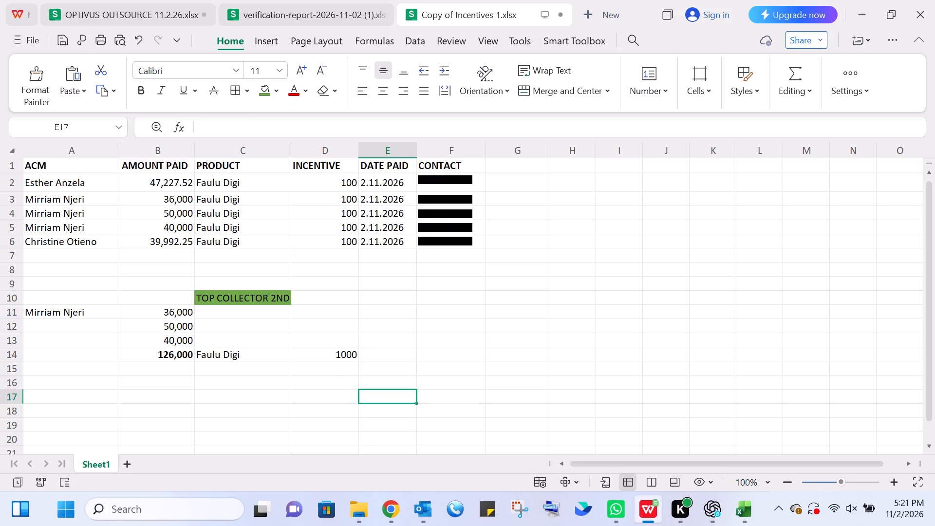
left_click(395, 354)
key("2")
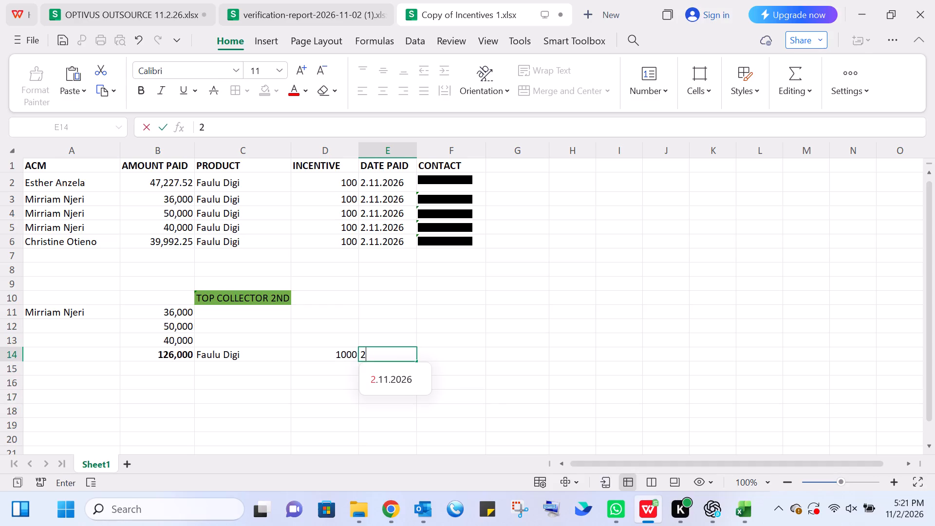
left_click(398, 382)
Enter the top collector's contact in F14 as text, reusing the matching entry from the CONTACT column.
left_click(440, 356)
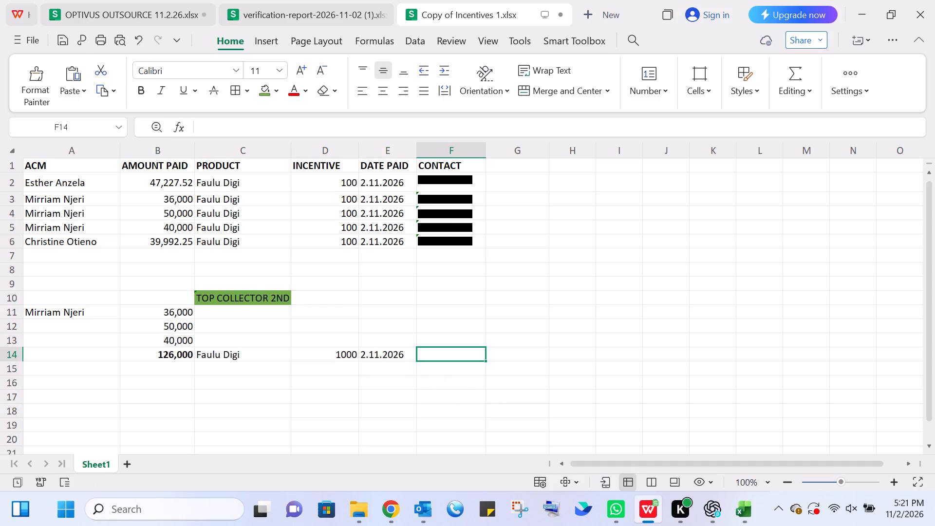
type("'0")
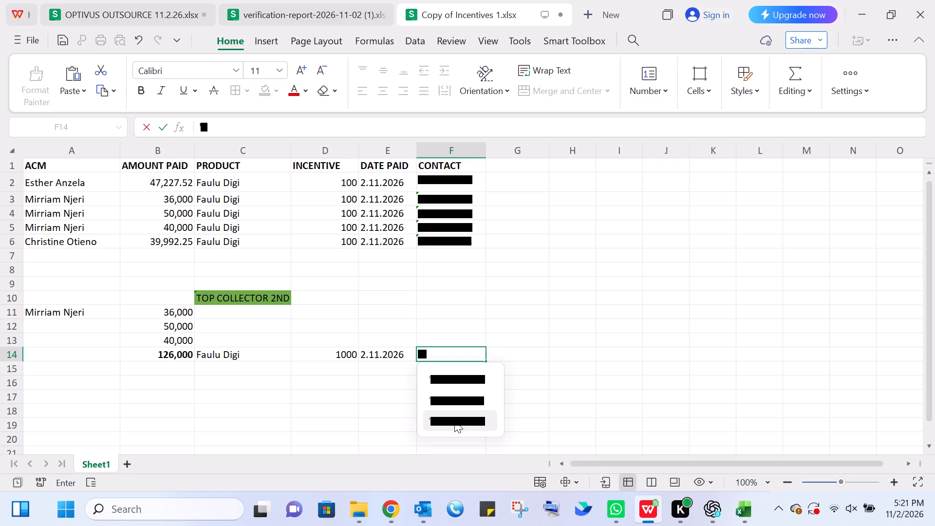
left_click(451, 407)
left_click(411, 431)
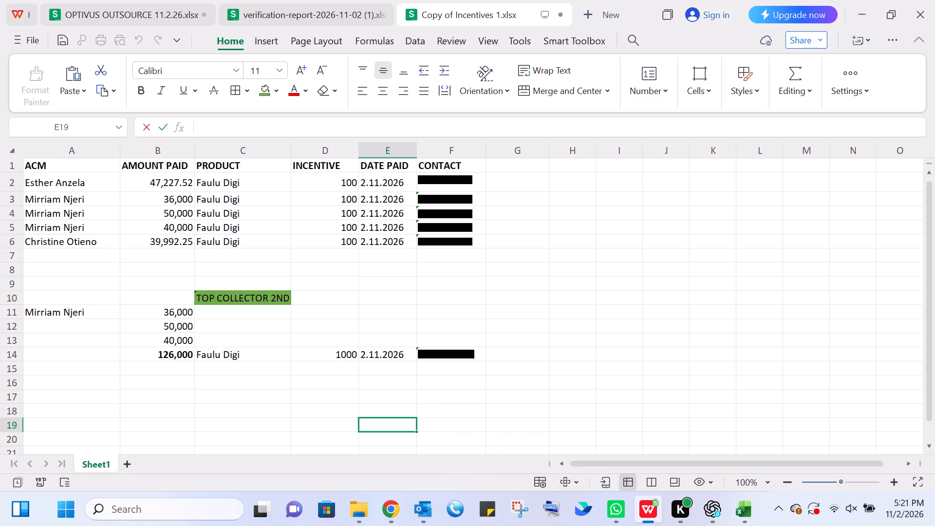
Fill the TOP COLLECTOR 2ND heading in C10 with gold and make its text bold.
left_click(267, 298)
left_click(277, 87)
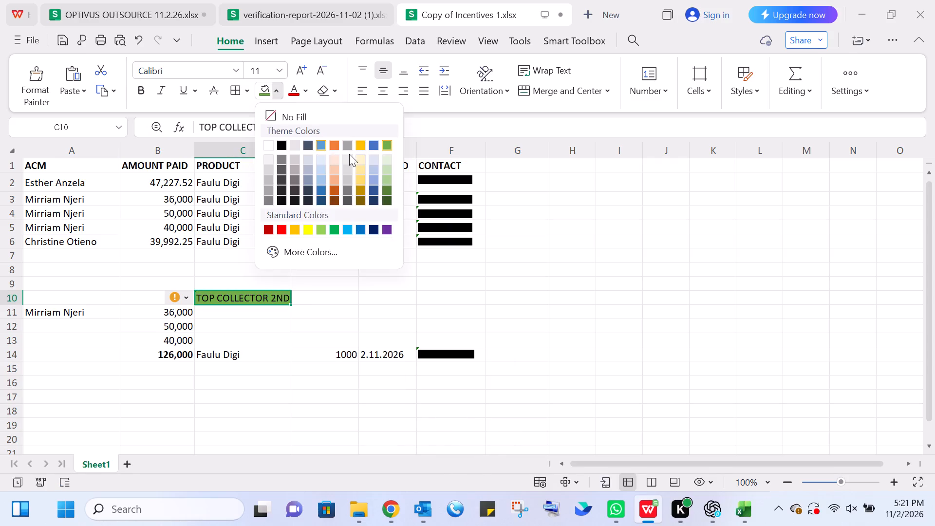
left_click(358, 142)
left_click(337, 289)
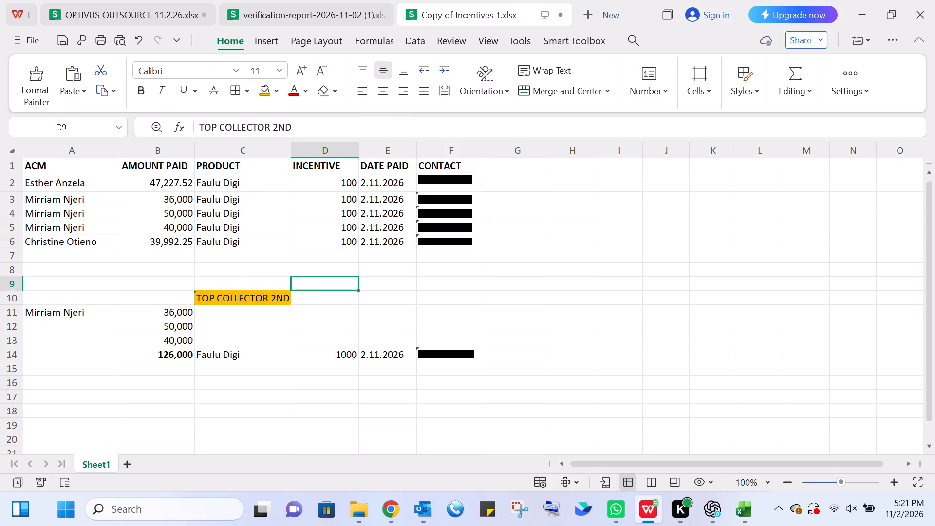
left_click(206, 298)
left_click(141, 90)
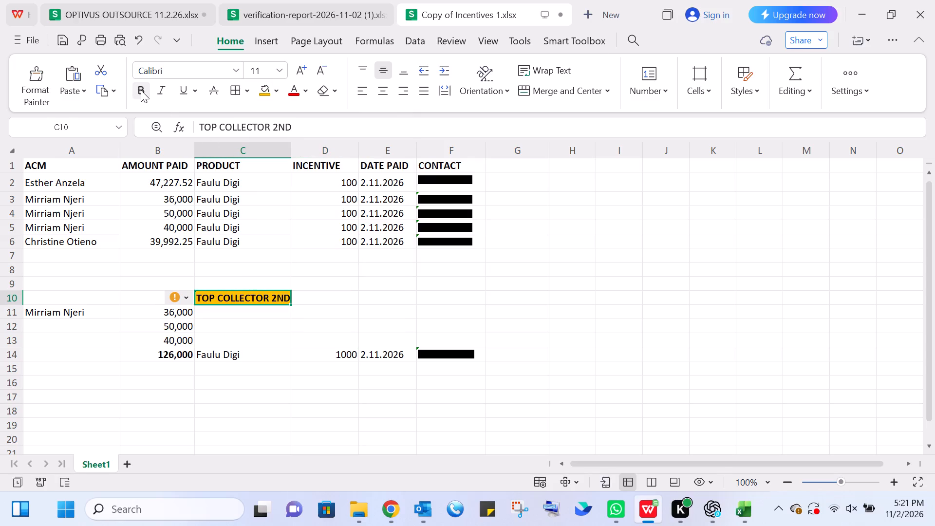
left_click(265, 315)
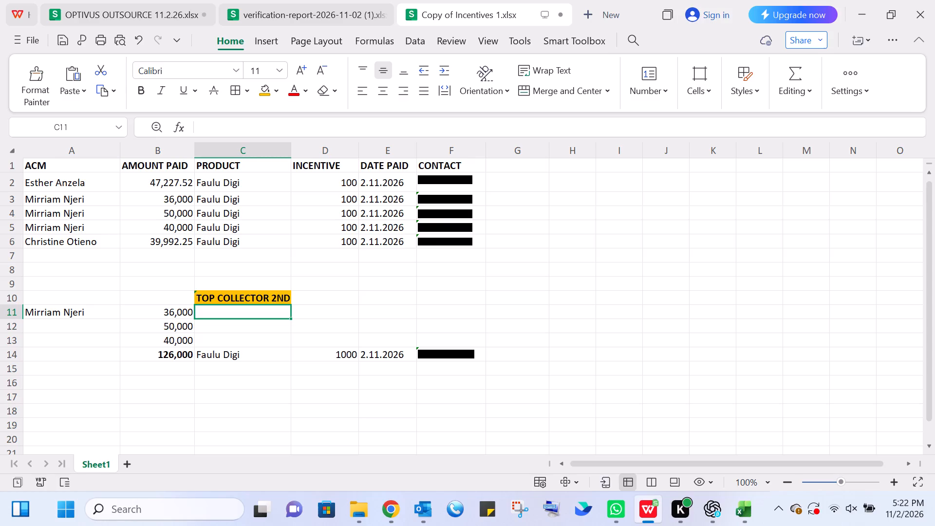
Open the file commands for the incentives workbook.
left_click(27, 45)
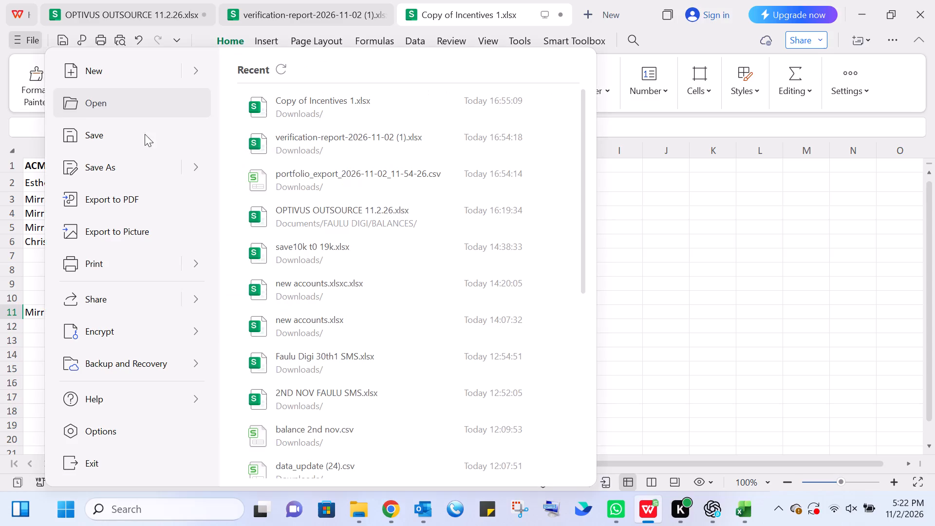
Save a copy of the incentives workbook in Downloads as an xlsx file named 2nd Nov Incentives.
left_click(121, 169)
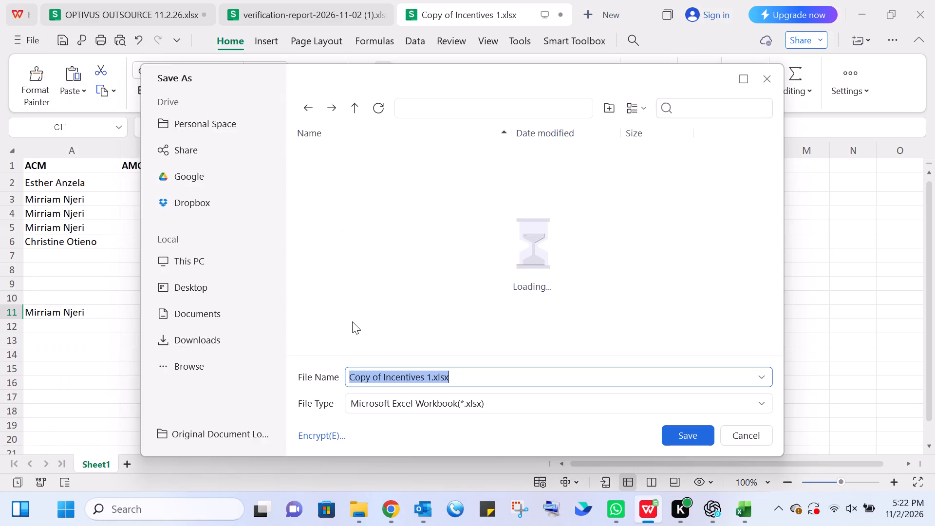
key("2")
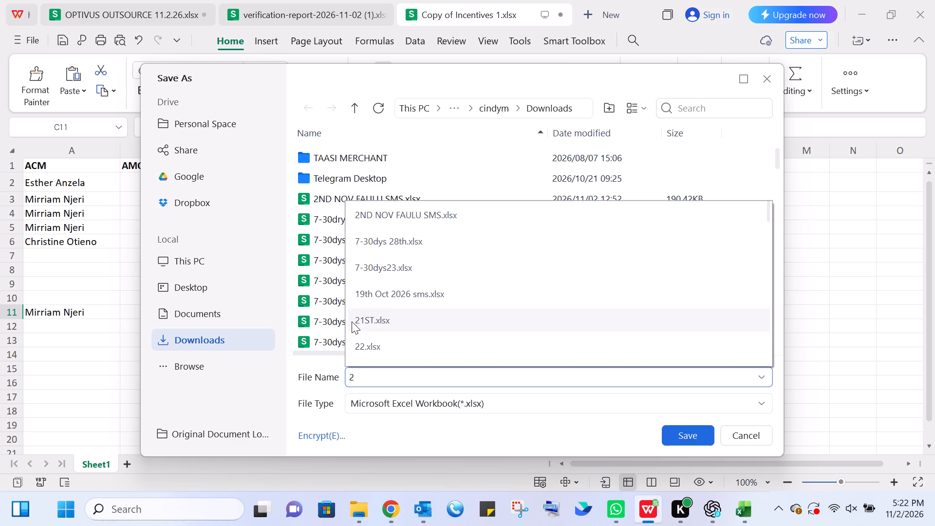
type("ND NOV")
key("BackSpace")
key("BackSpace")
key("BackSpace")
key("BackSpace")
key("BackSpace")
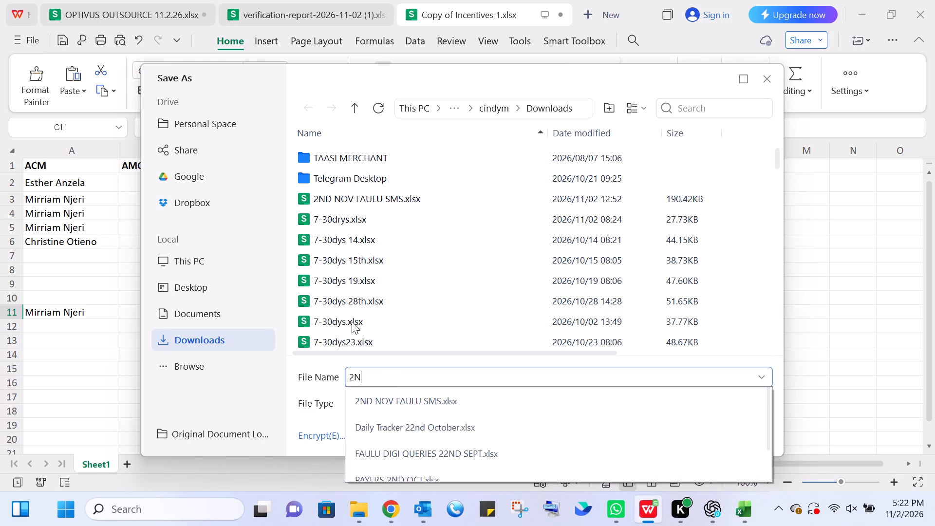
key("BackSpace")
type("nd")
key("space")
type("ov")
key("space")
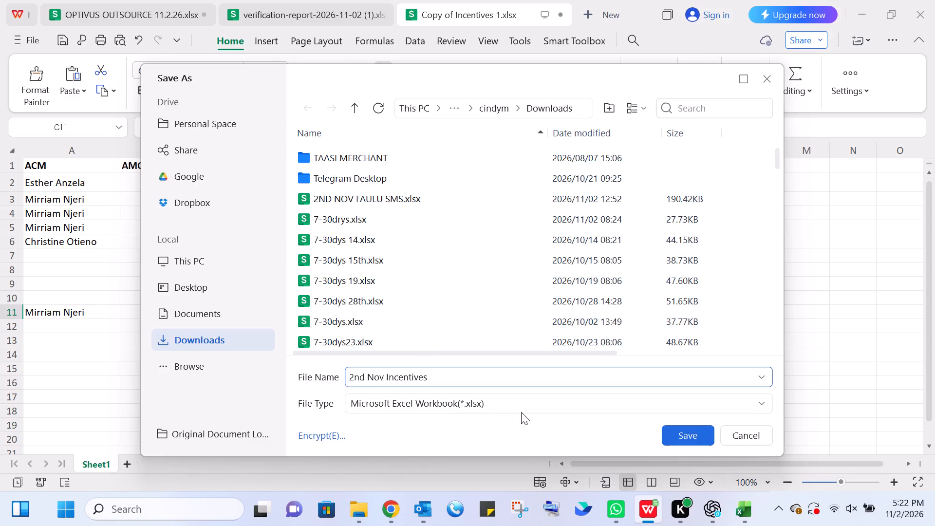